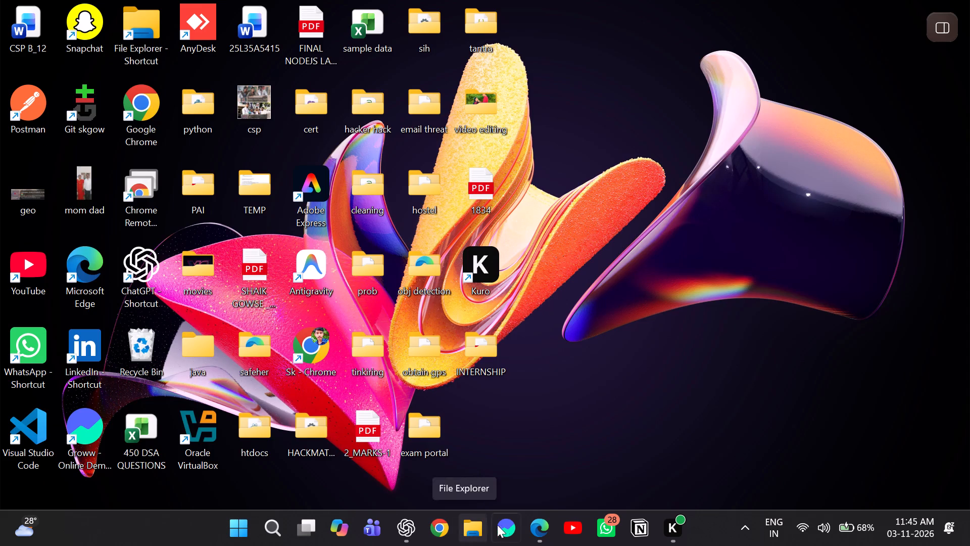
click(542, 535)
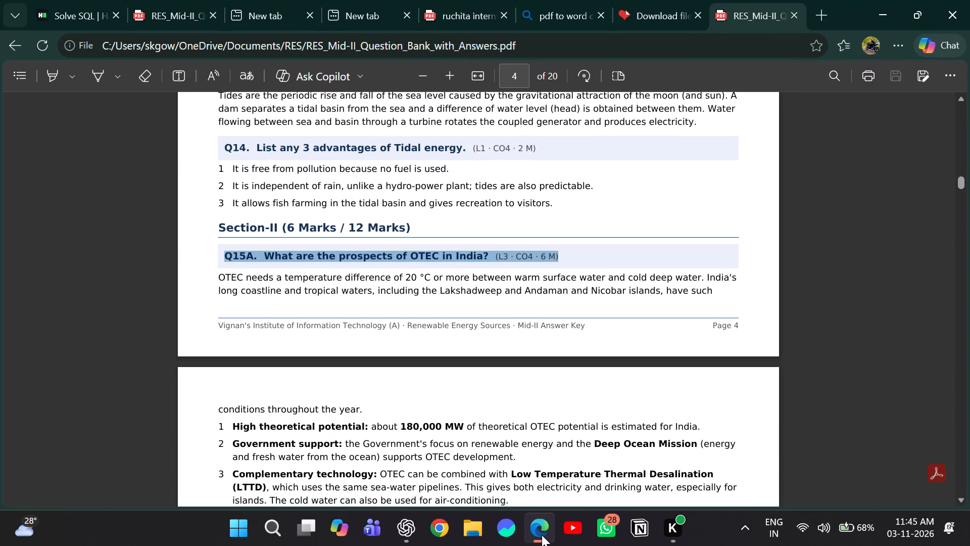
click(377, 0)
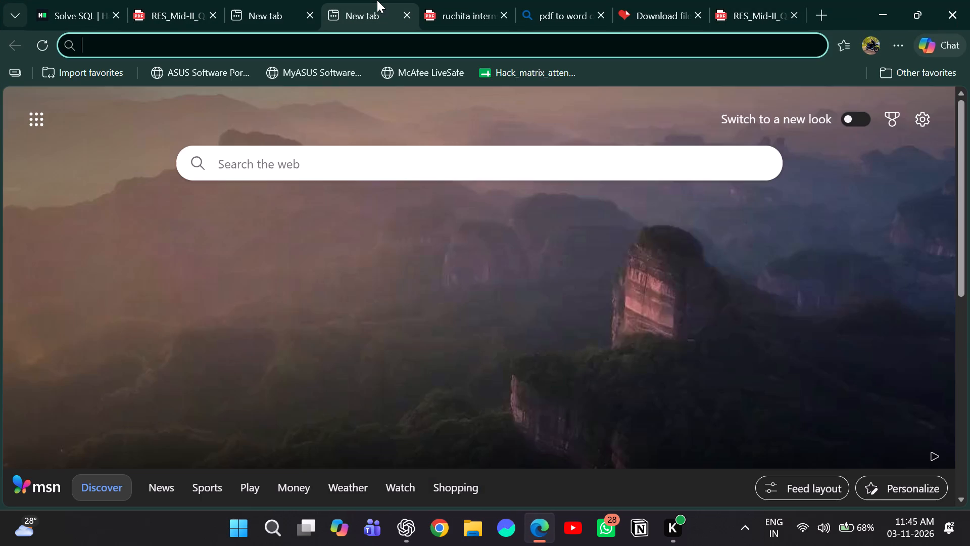
text(word to)
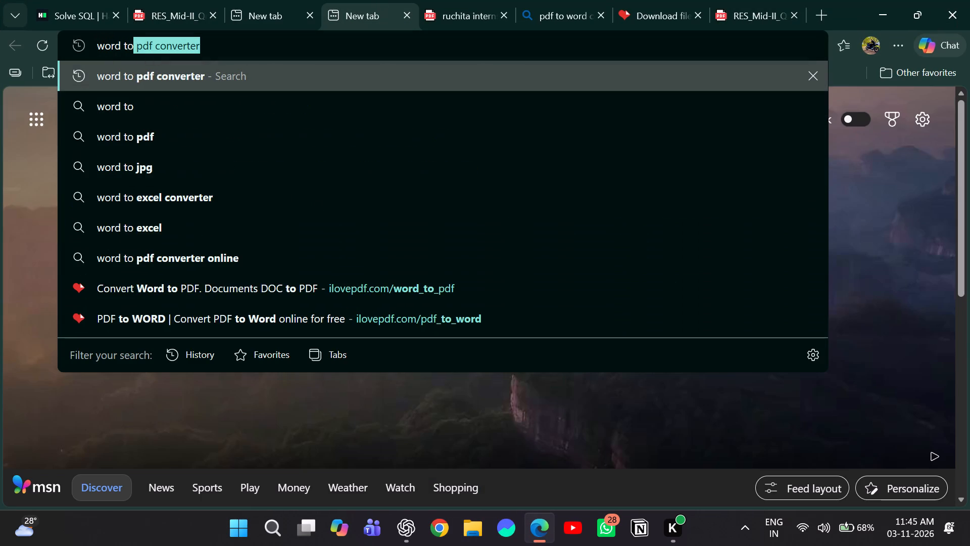
key(space)
key(Right)
key(Return)
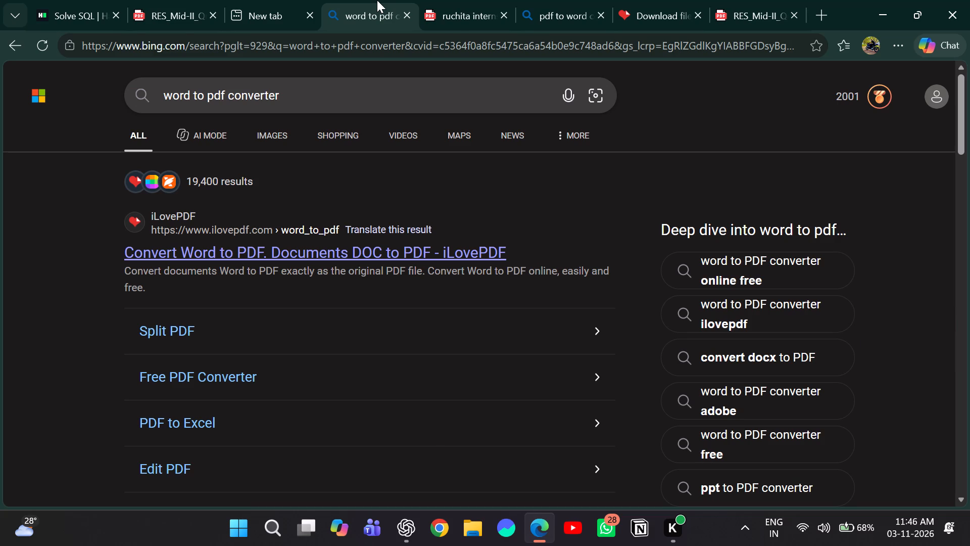
click(360, 251)
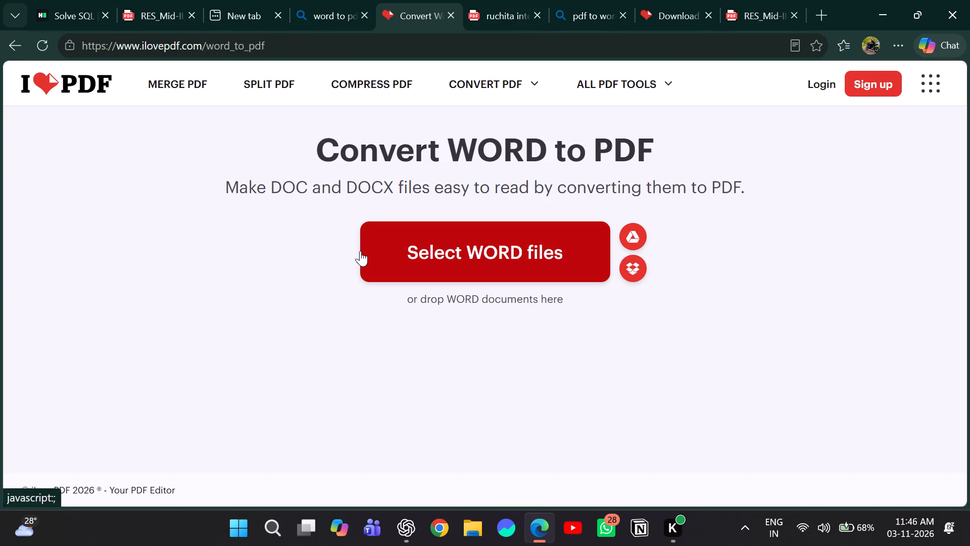
click(424, 255)
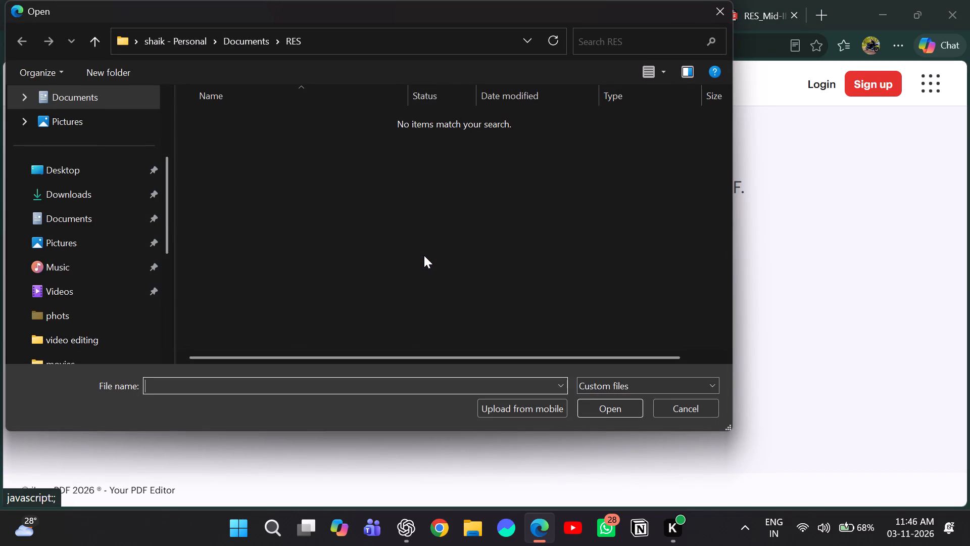
Look through the Documents, Downloads and OneDrive Desktop folders for the Word file to convert.
click(111, 223)
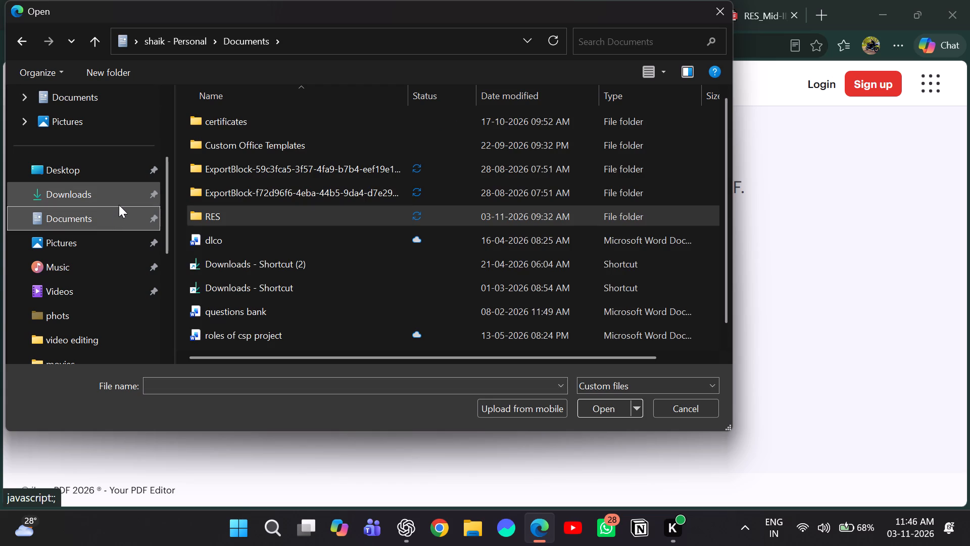
click(119, 205)
scroll(122, 170, up, 3)
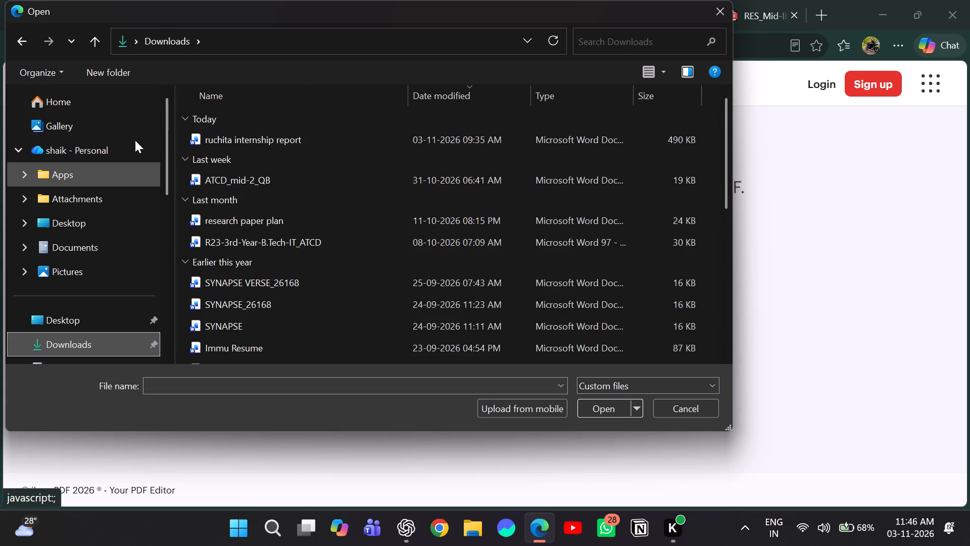
click(136, 138)
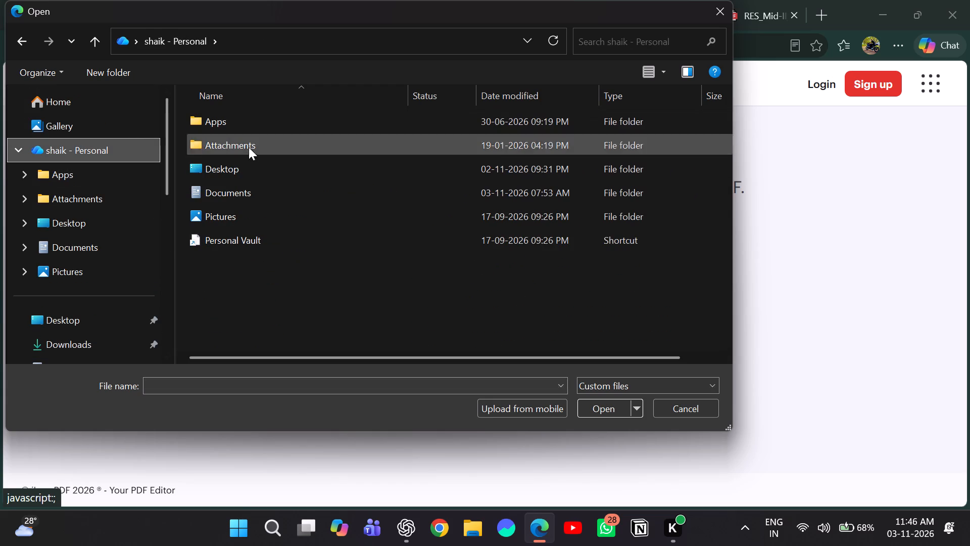
double_click(244, 169)
scroll(349, 209, down, 3)
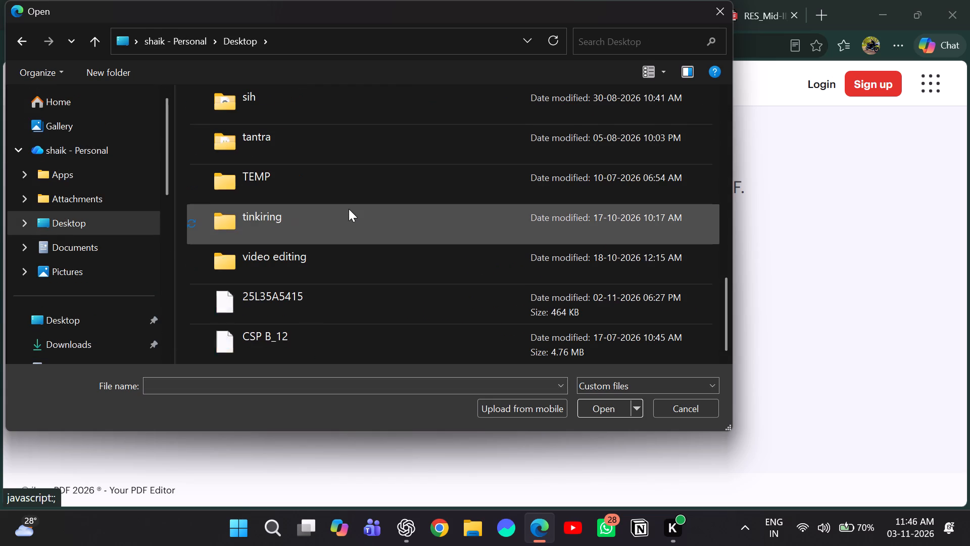
scroll(349, 209, down, 6)
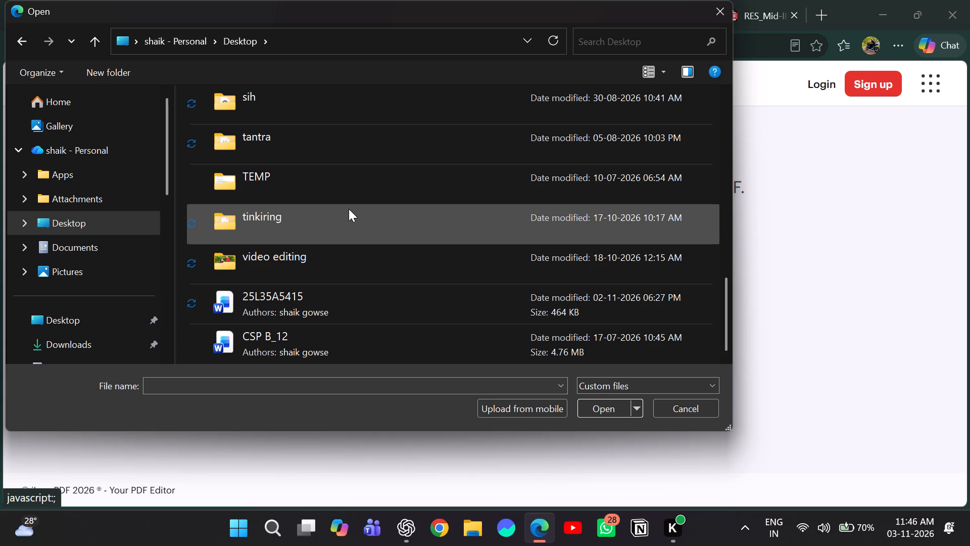
scroll(349, 209, up, 7)
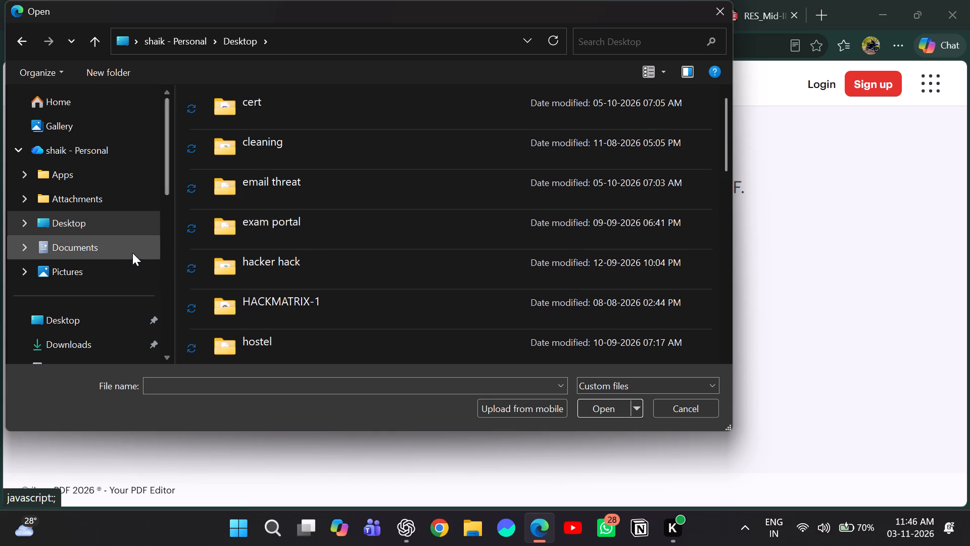
Check Documents and its RES and Custom Office Templates subfolders for the Word file, and close the file picker without choosing one.
click(127, 249)
scroll(303, 271, down, 1)
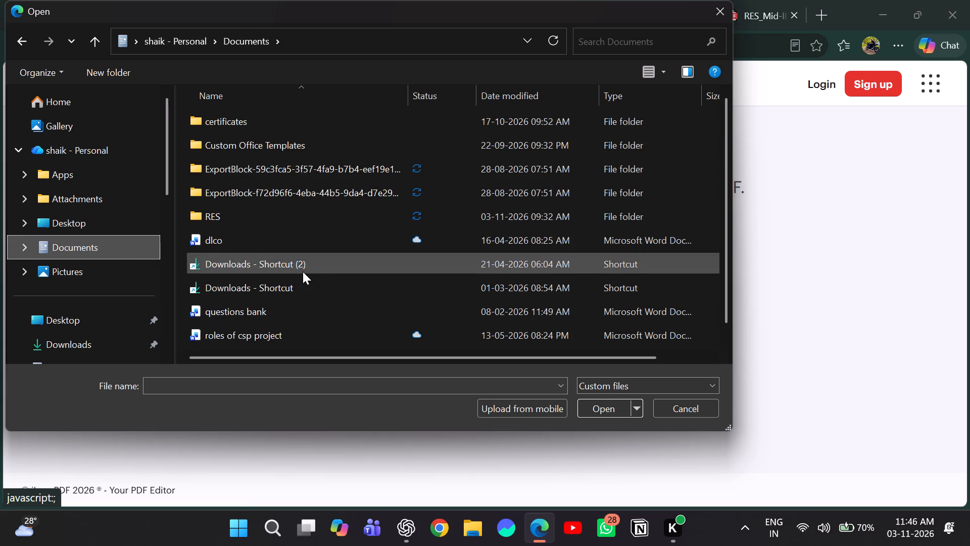
scroll(303, 271, down, 1)
scroll(303, 271, up, 4)
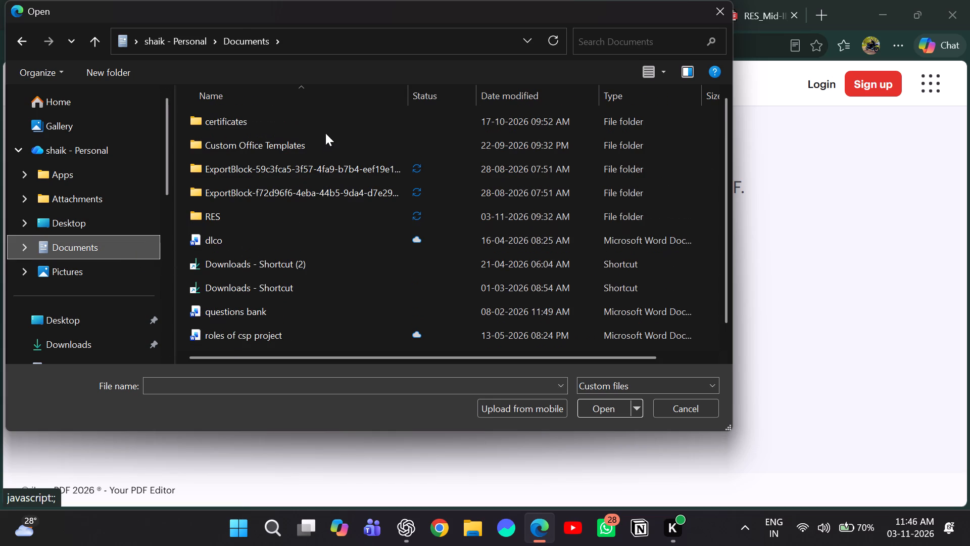
double_click(306, 219)
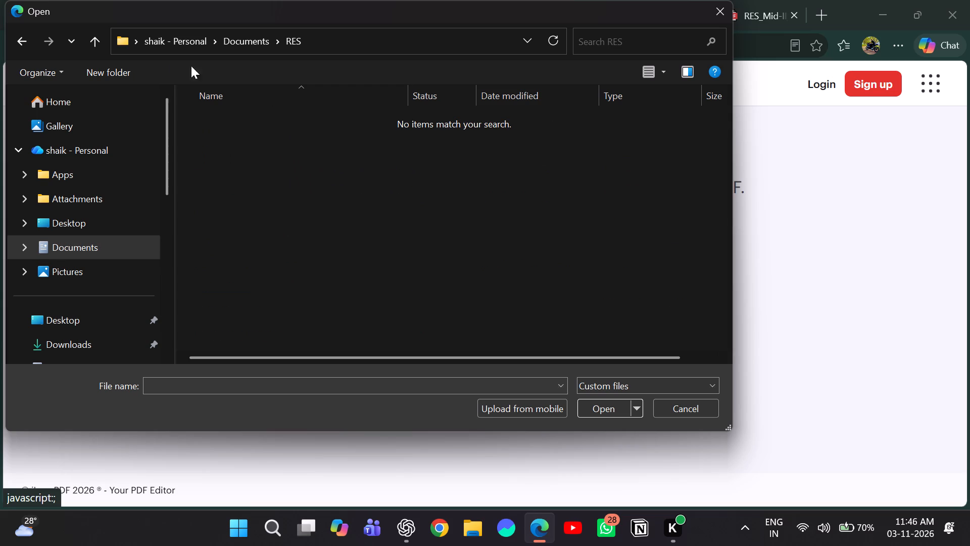
click(25, 41)
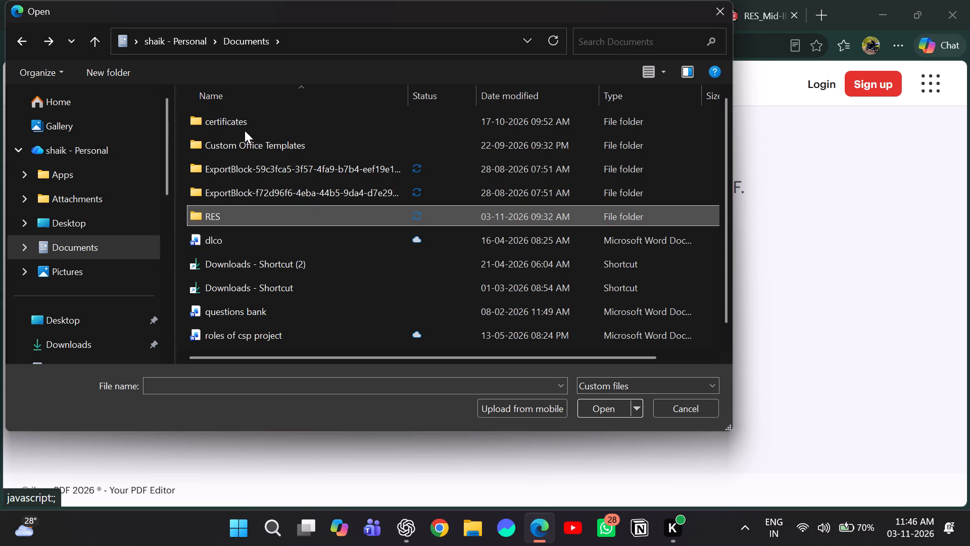
double_click(249, 140)
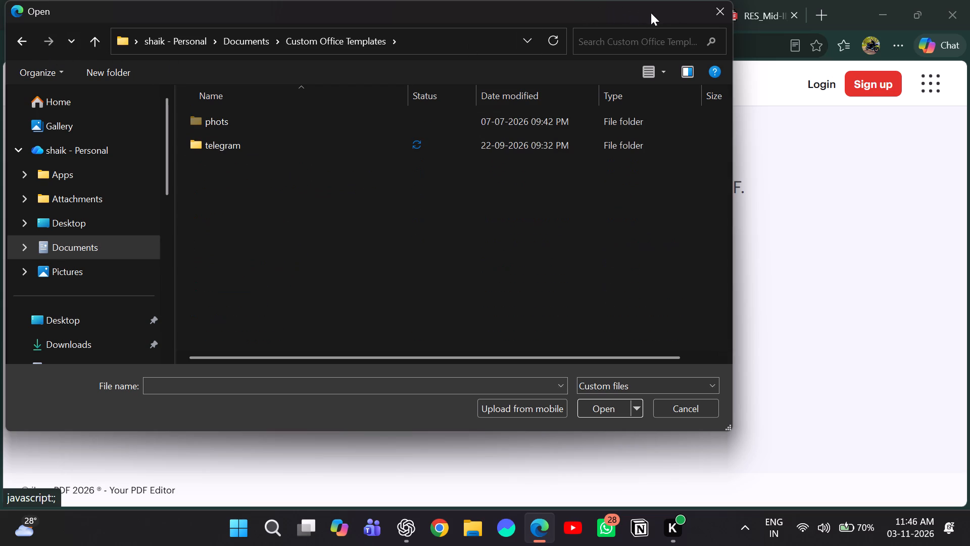
click(712, 10)
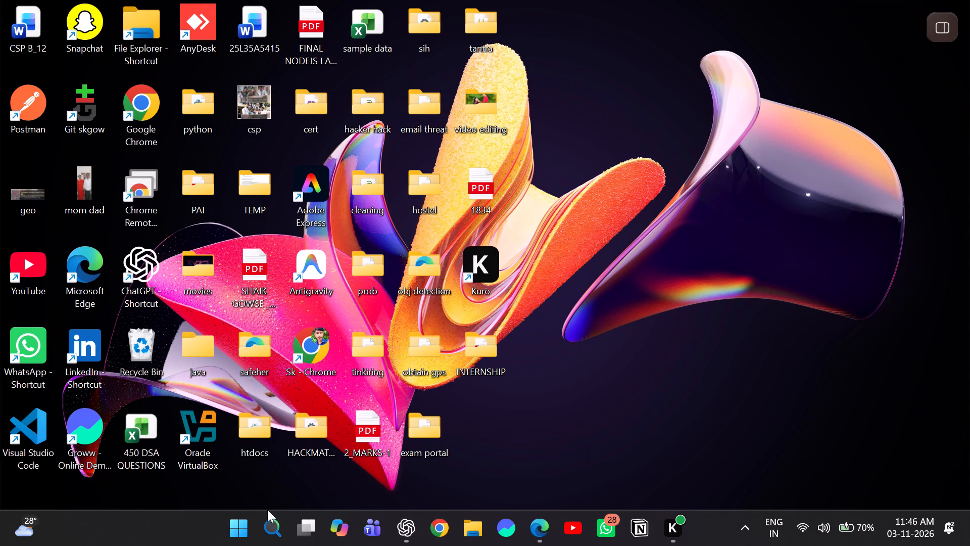
Switch to File Explorer to look for the Word file there.
click(476, 525)
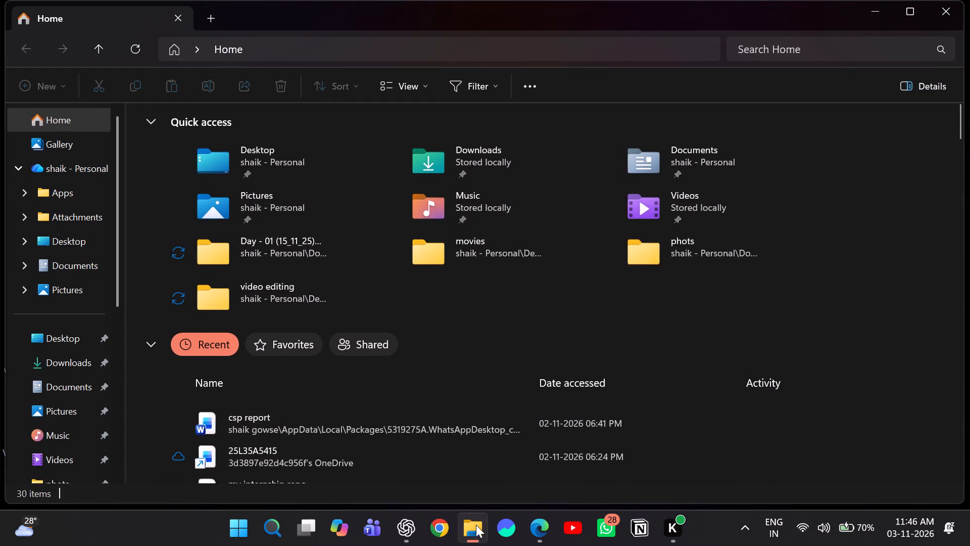
In File Explorer, find "my internship repo" among the recent files and open its file location.
scroll(386, 428, down, 2)
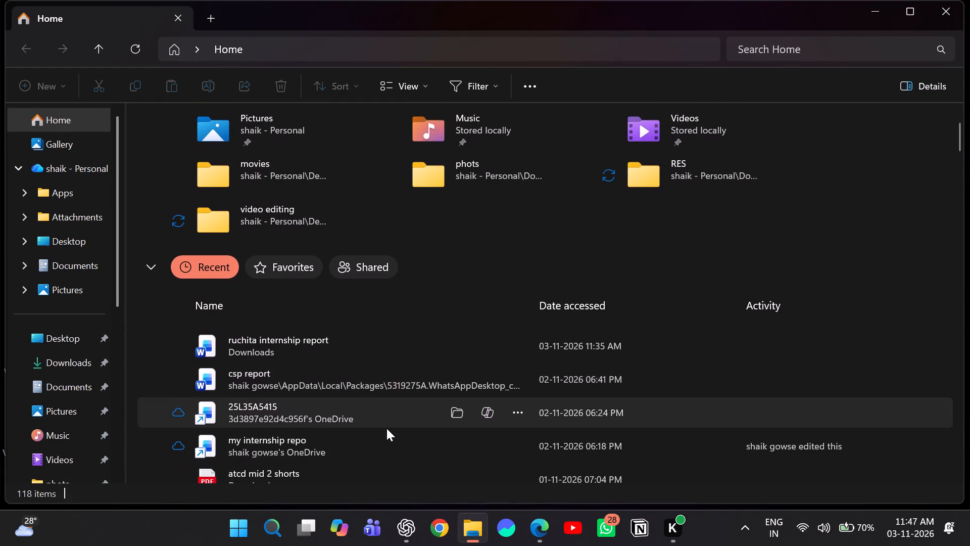
scroll(386, 428, down, 2)
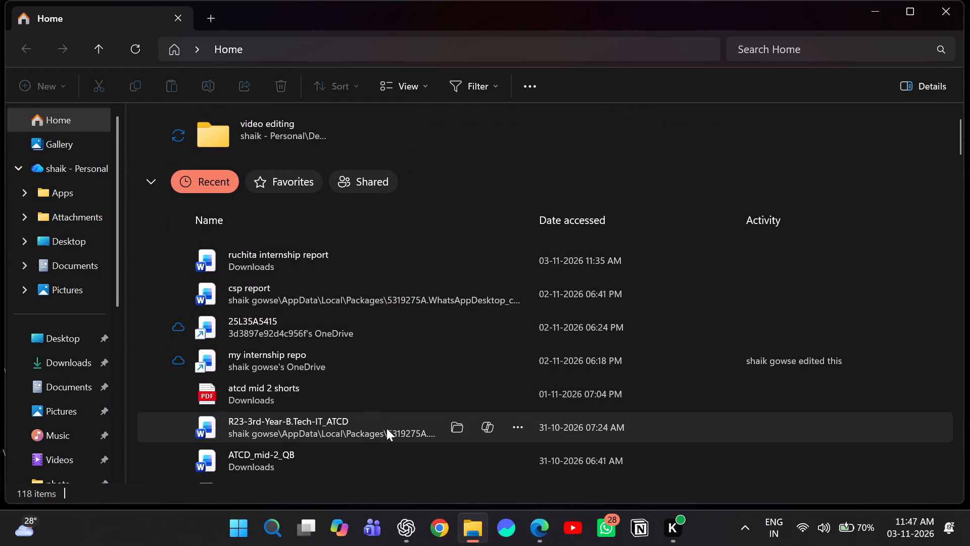
scroll(386, 428, down, 1)
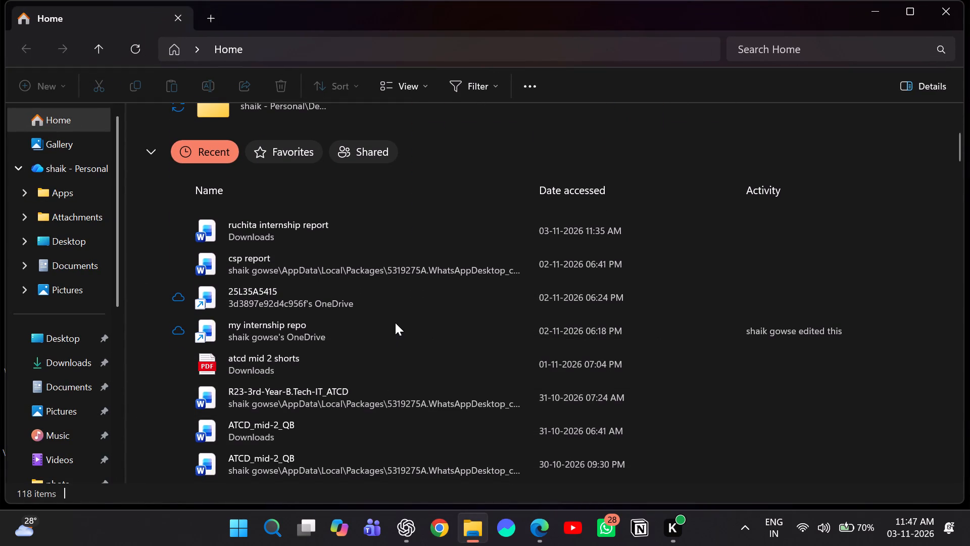
click(456, 328)
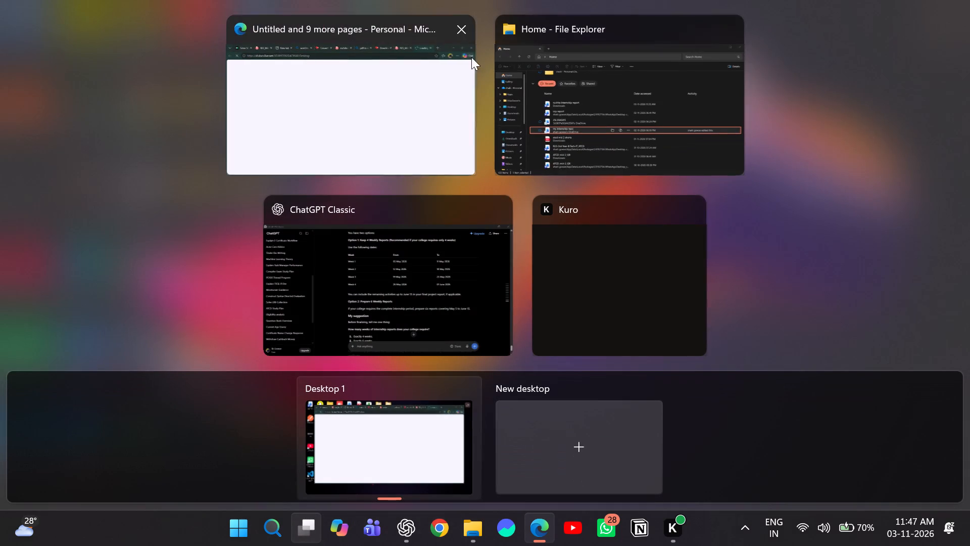
click(541, 79)
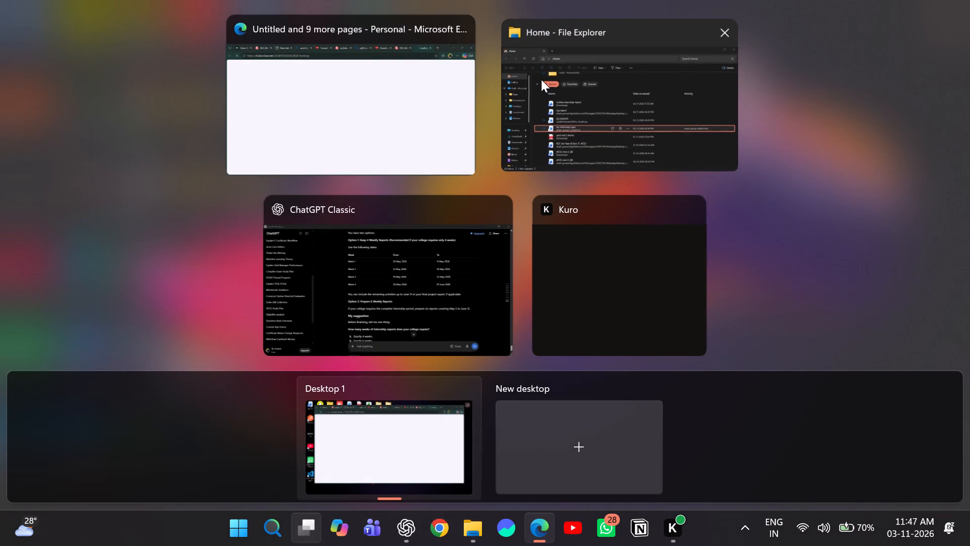
right_click(240, 338)
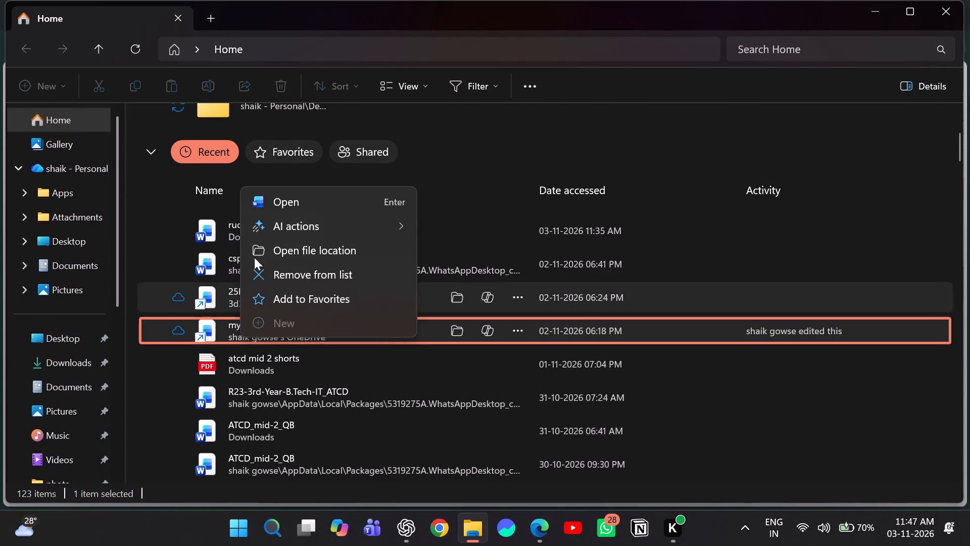
click(326, 244)
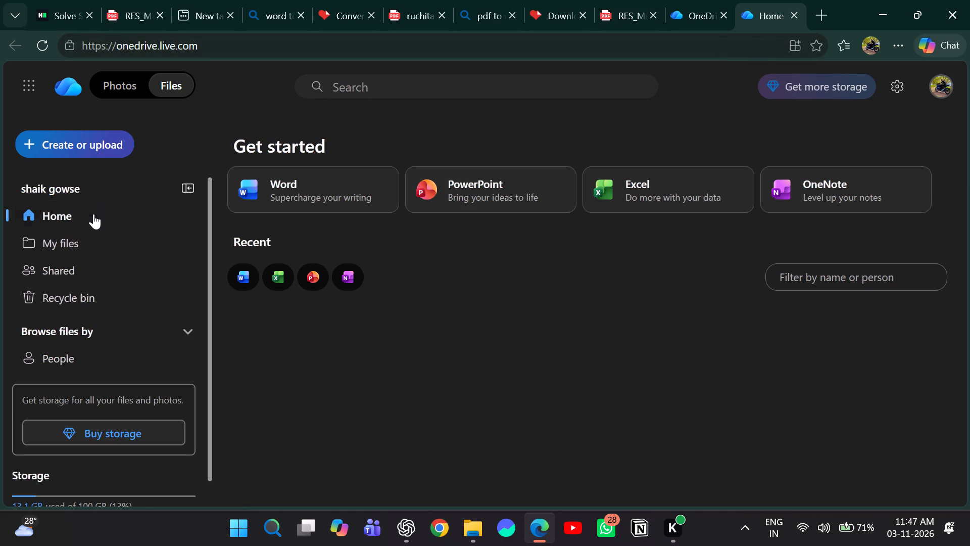
Dismiss the OneDrive storage offer and open My files with the navigation pane expanded.
scroll(96, 237, down, 1)
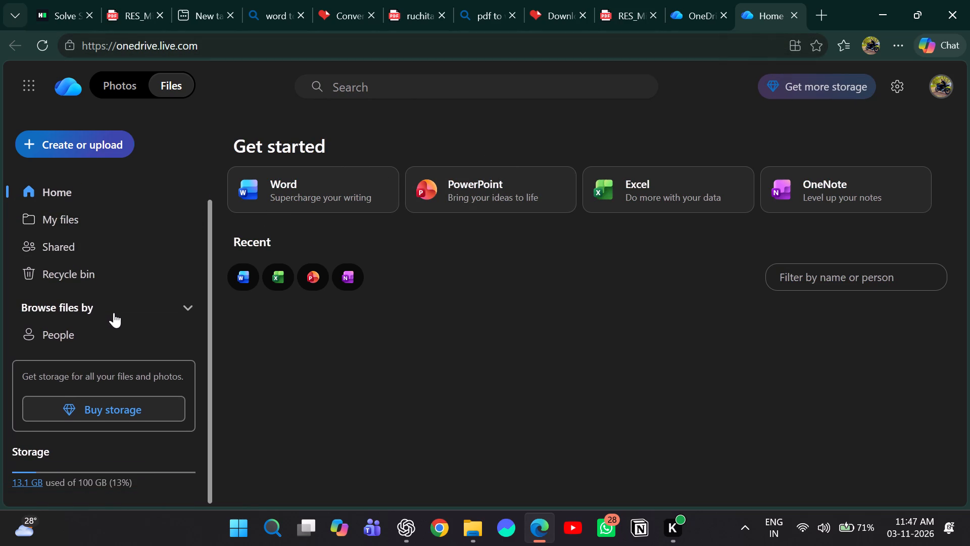
click(114, 312)
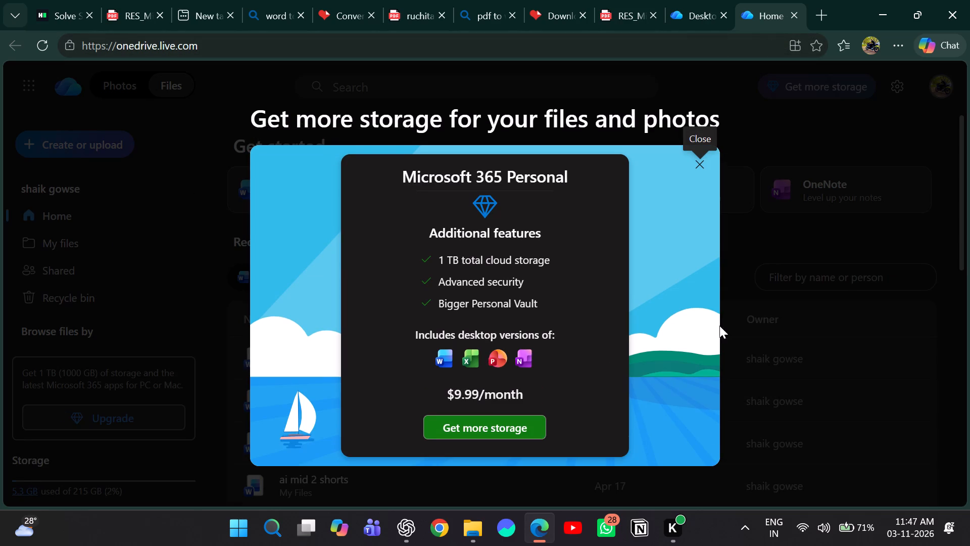
click(698, 158)
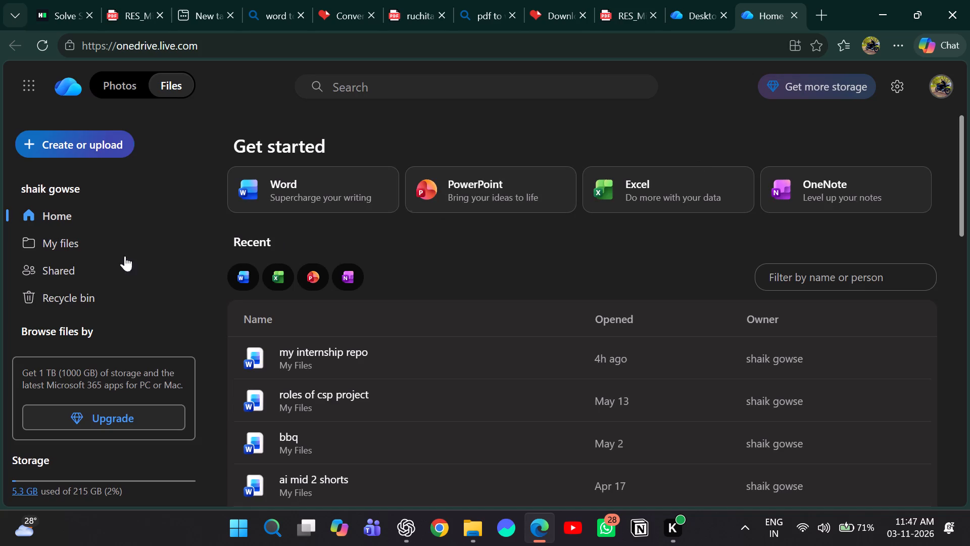
click(69, 243)
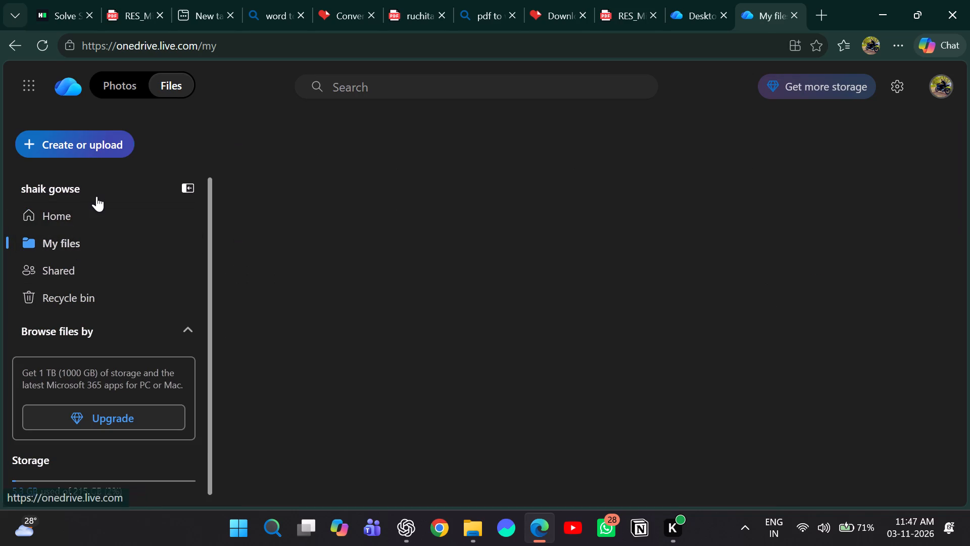
click(96, 196)
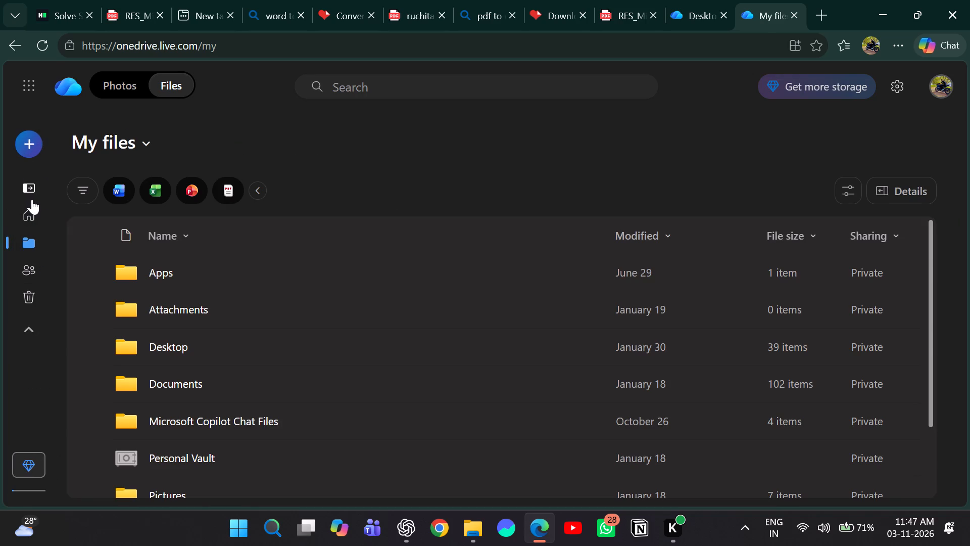
click(32, 199)
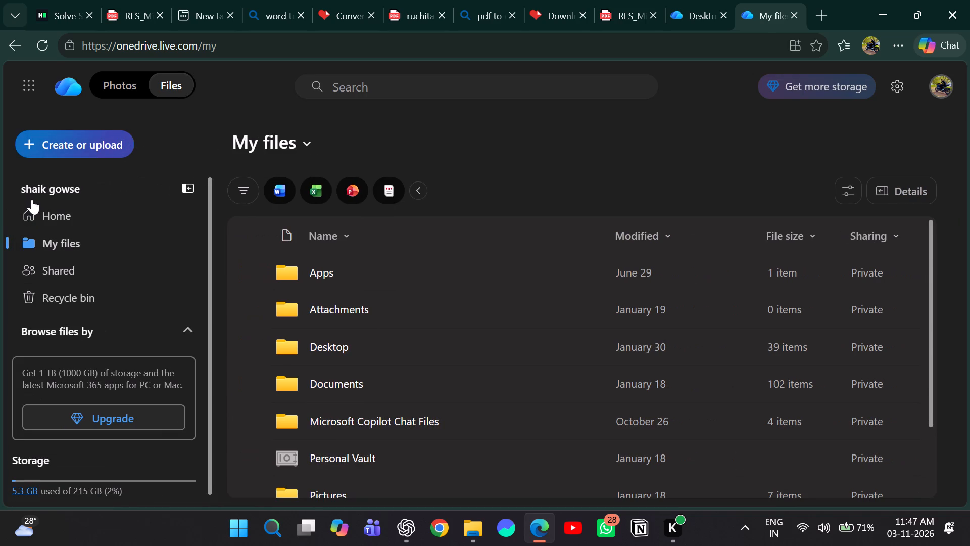
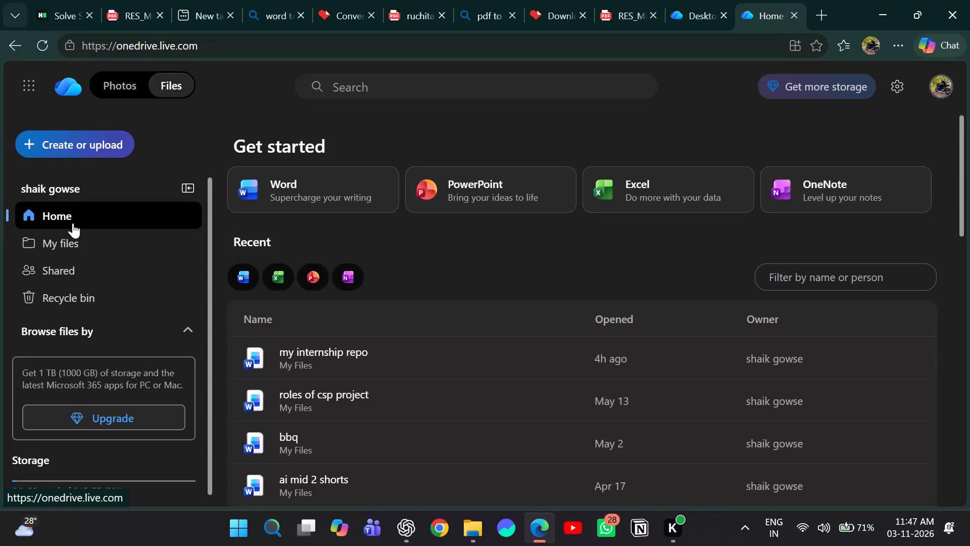
Open the Word document "my internship repo" from the recent files in OneDrive.
click(362, 366)
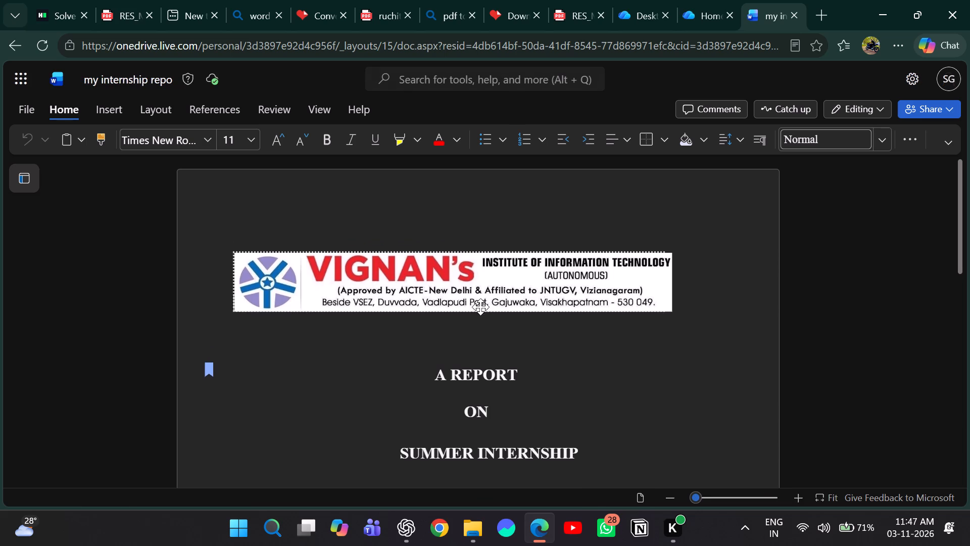
Back on the OneDrive home page, open the sharing options for "my internship repo" and start entering a recipient.
click(678, 18)
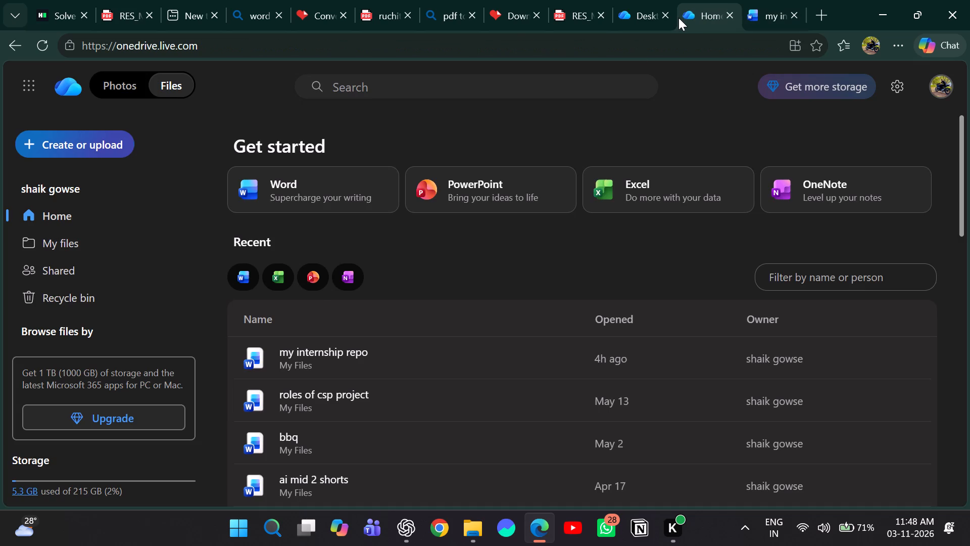
right_click(300, 346)
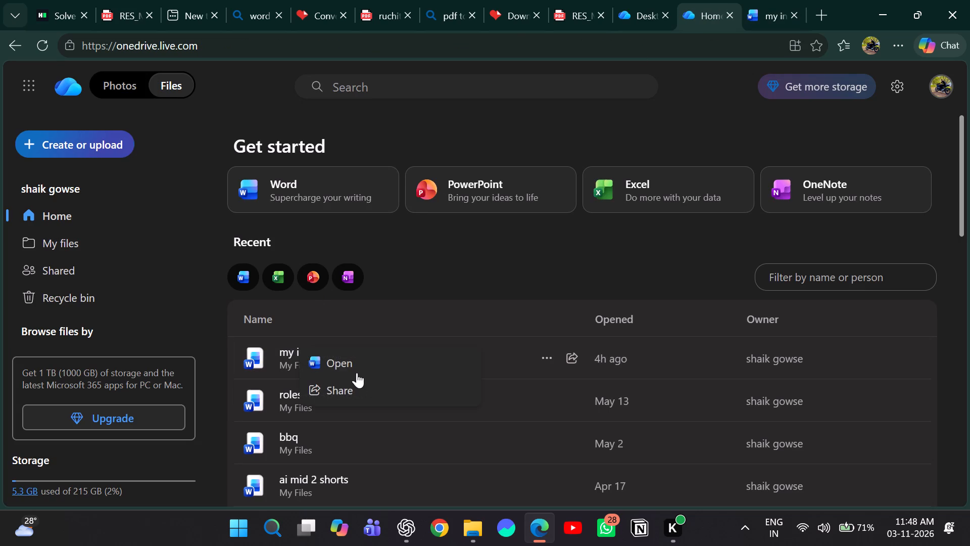
click(351, 389)
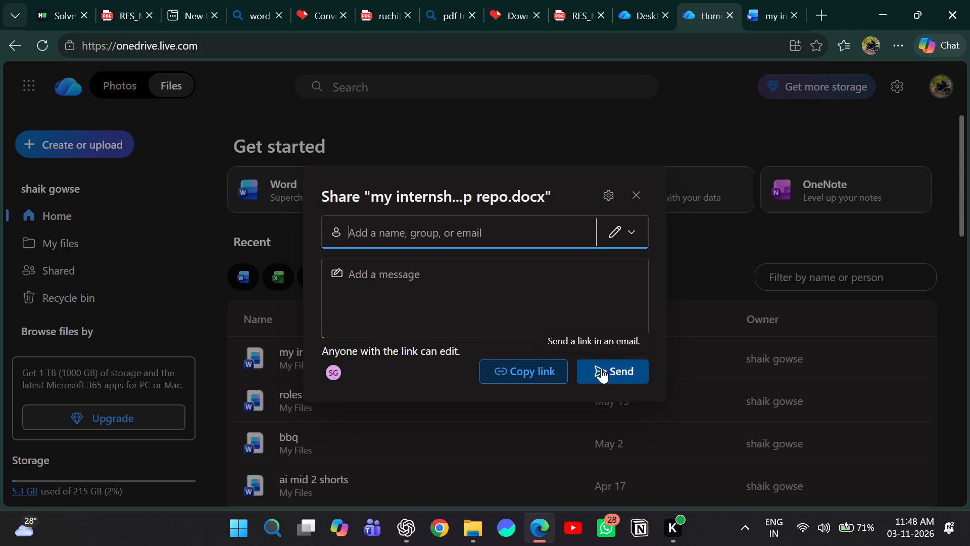
click(602, 229)
click(602, 229)
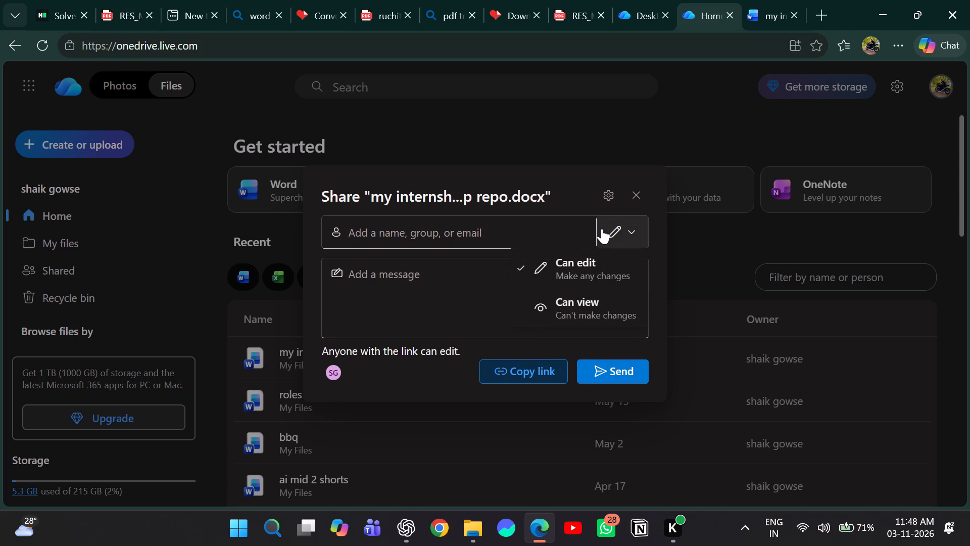
click(552, 241)
text(s)
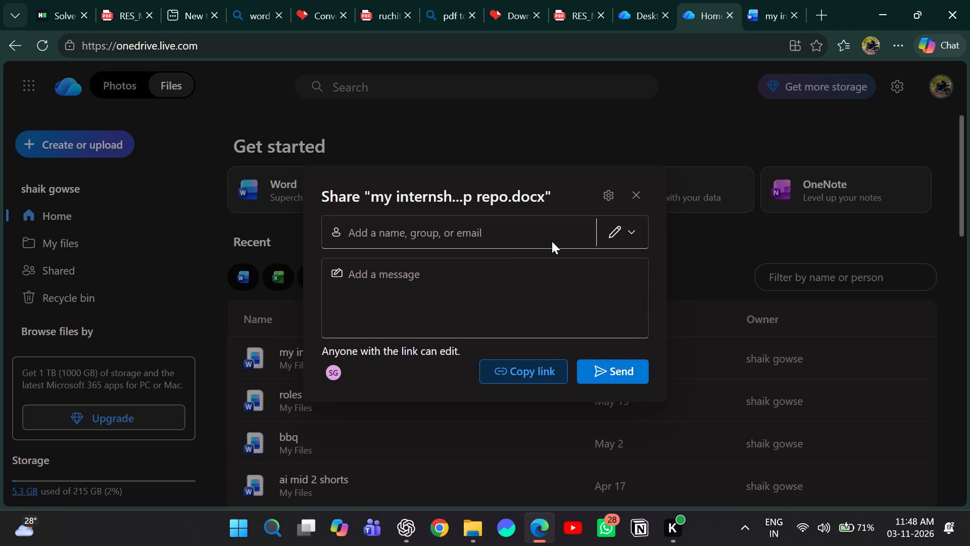
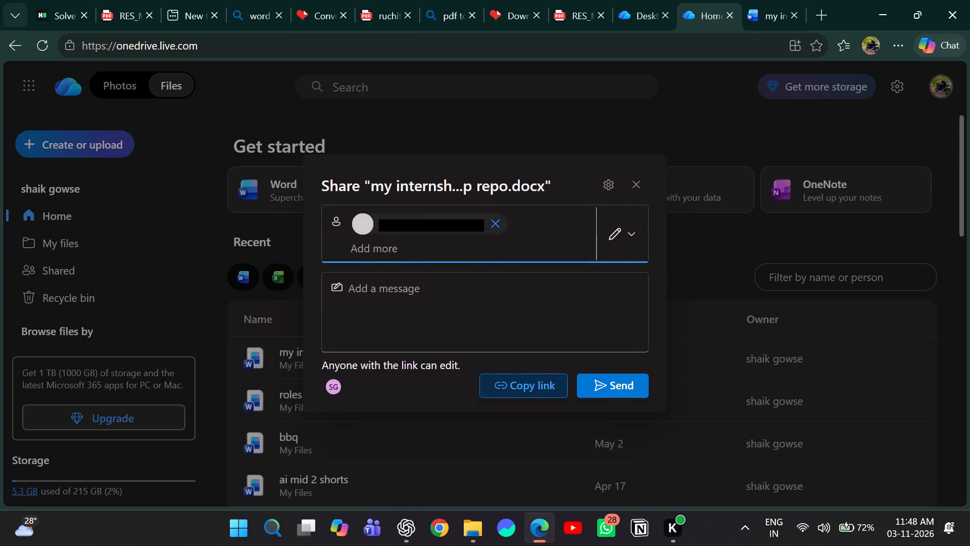
Send the sharing link for "my internship repo" to the entered recipient and close the sharing dialog.
click(618, 392)
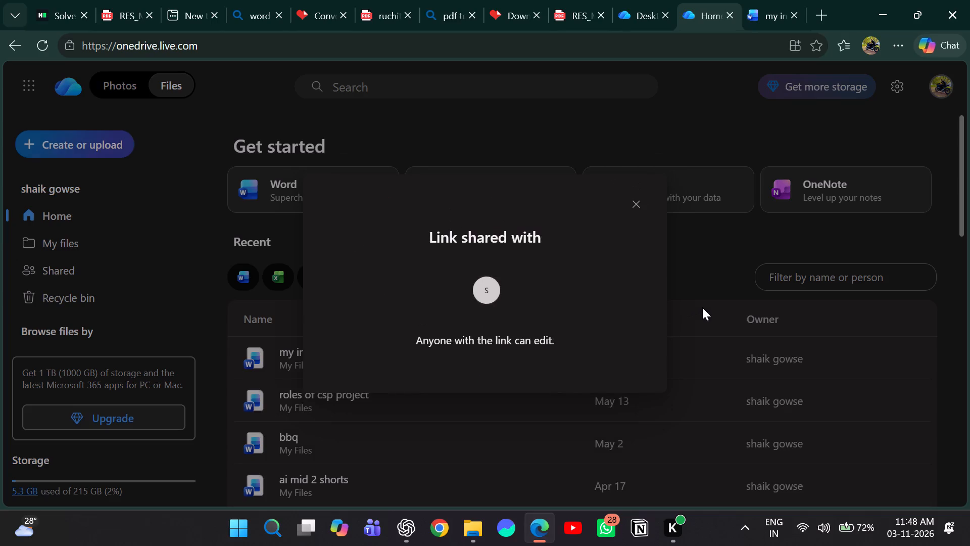
click(640, 215)
Open "my internship repo" from the recent files and go back to the OneDrive home page.
right_click(690, 362)
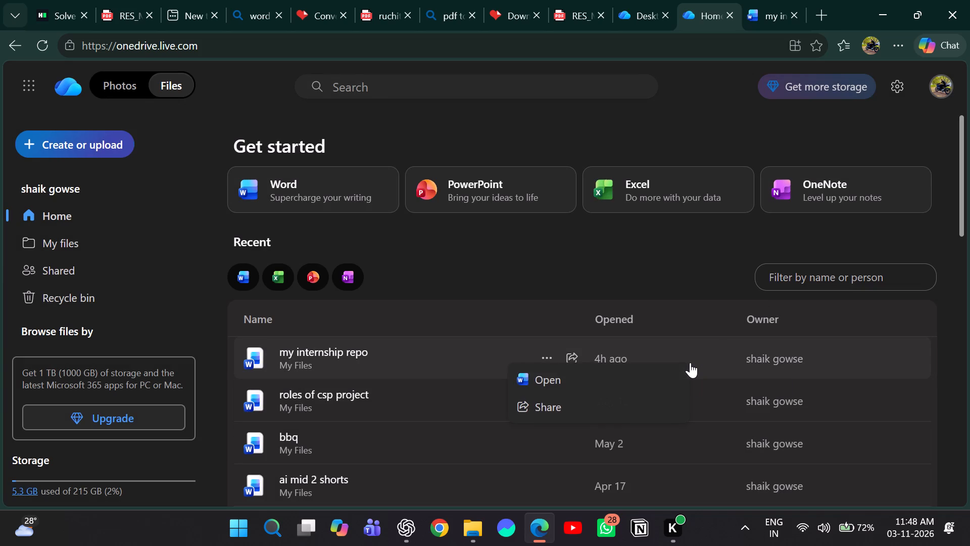
click(697, 362)
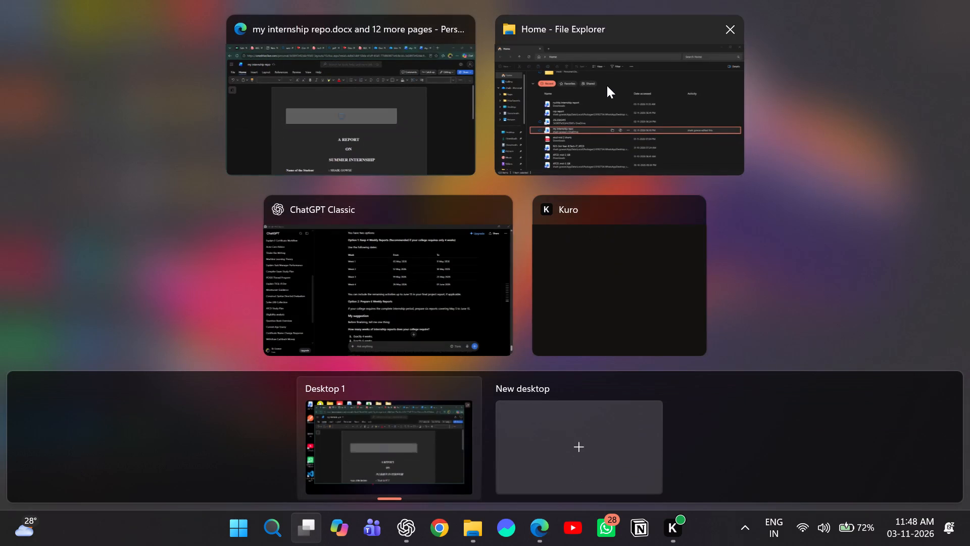
click(611, 86)
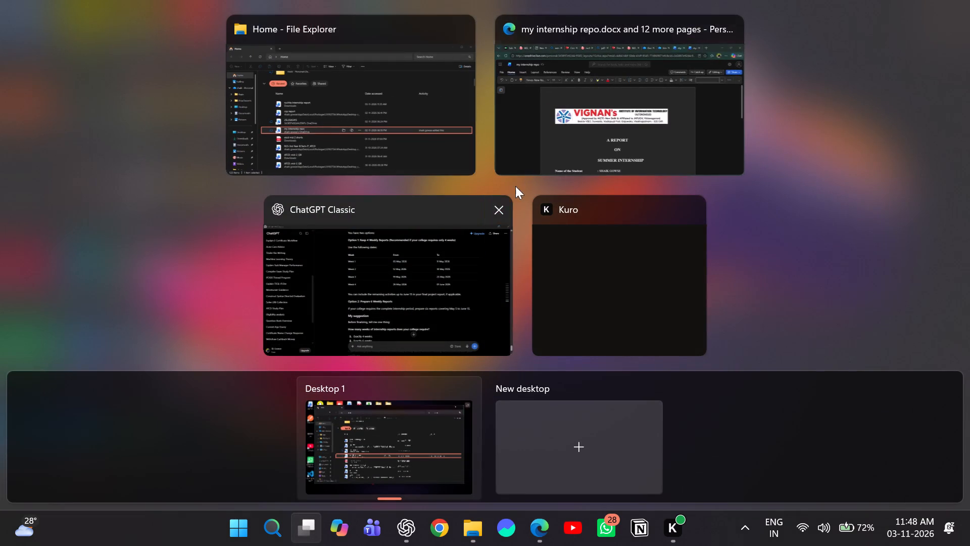
click(589, 136)
click(648, 0)
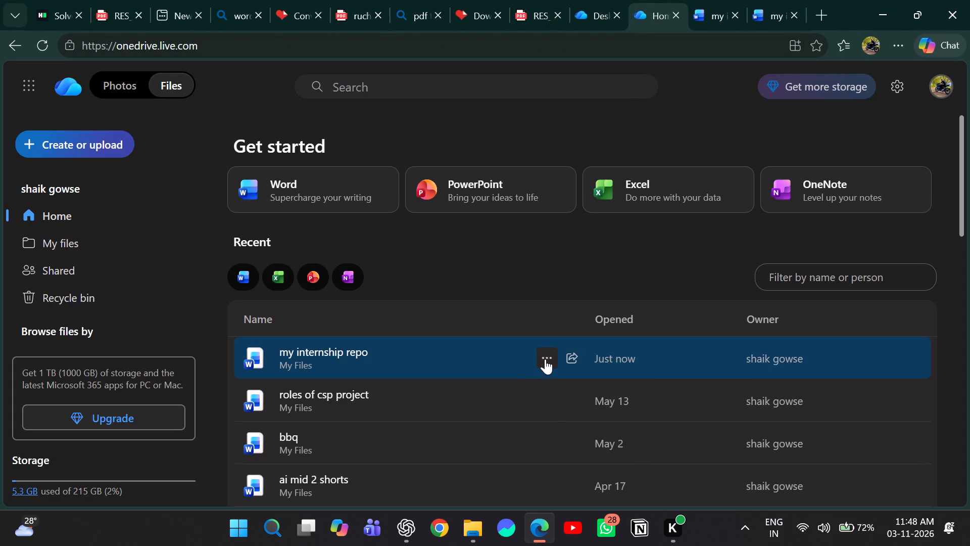
Check the extra options for "my internship repo", the recent files list and the OneDrive settings.
click(545, 359)
click(546, 363)
scroll(546, 363, down, 4)
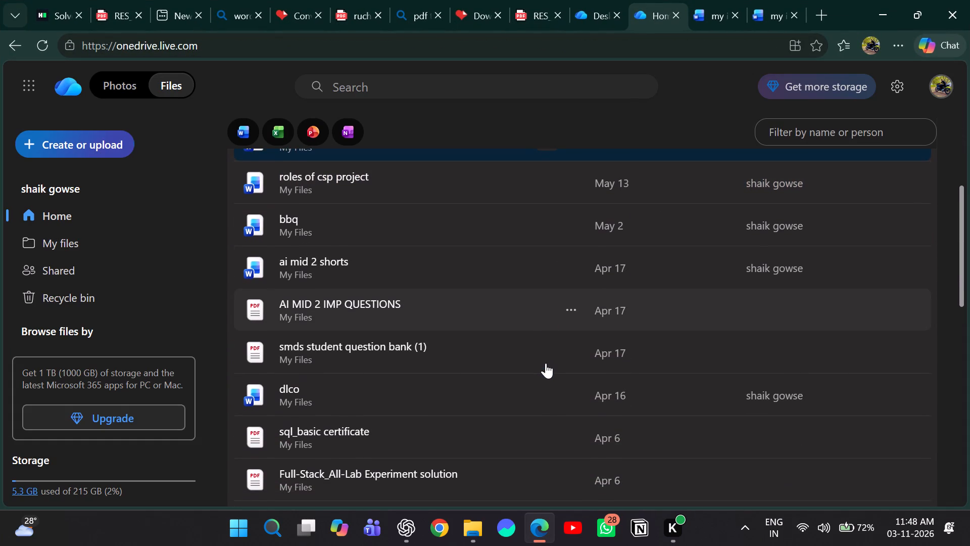
scroll(546, 363, down, 1)
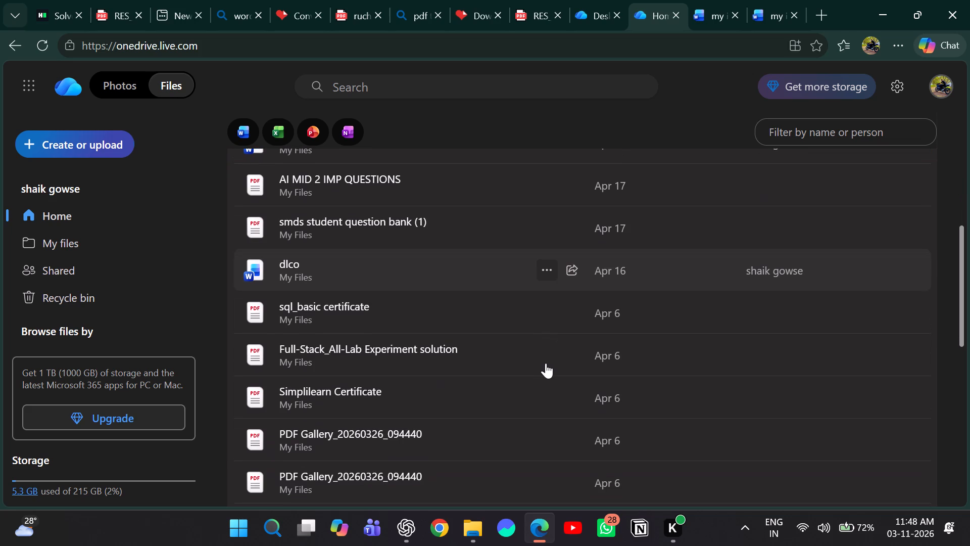
scroll(508, 404, down, 6)
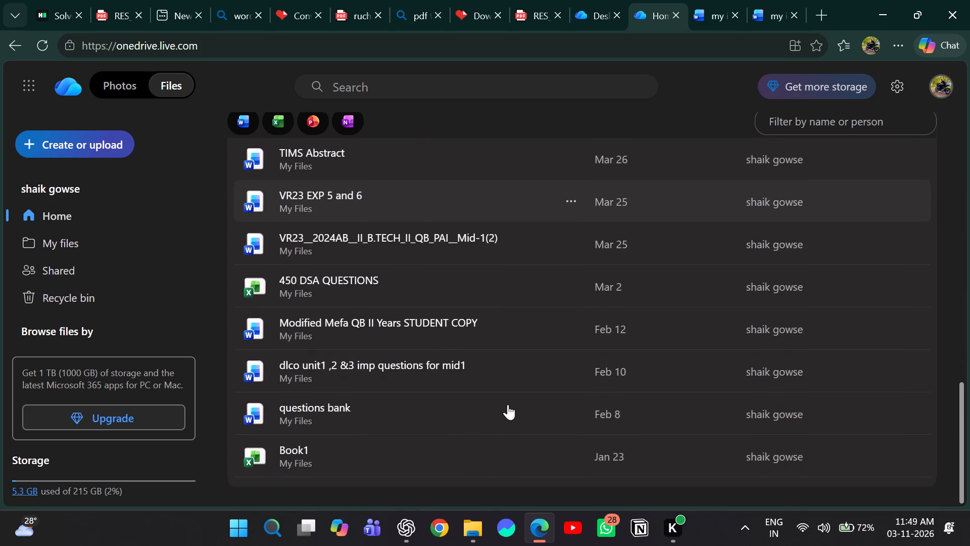
scroll(508, 404, up, 7)
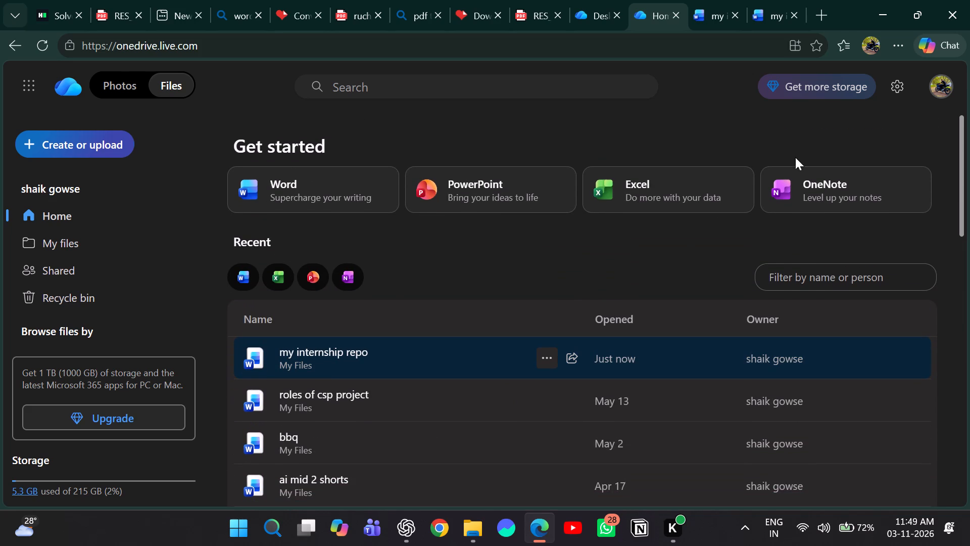
click(893, 94)
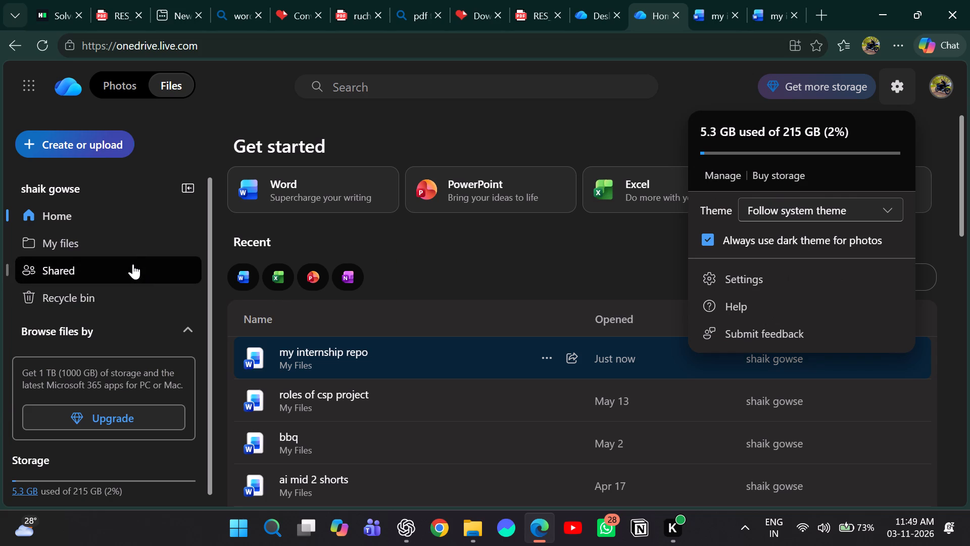
Look for the internship report in the Documents folder of My files, filtering the folder to Word files.
click(123, 253)
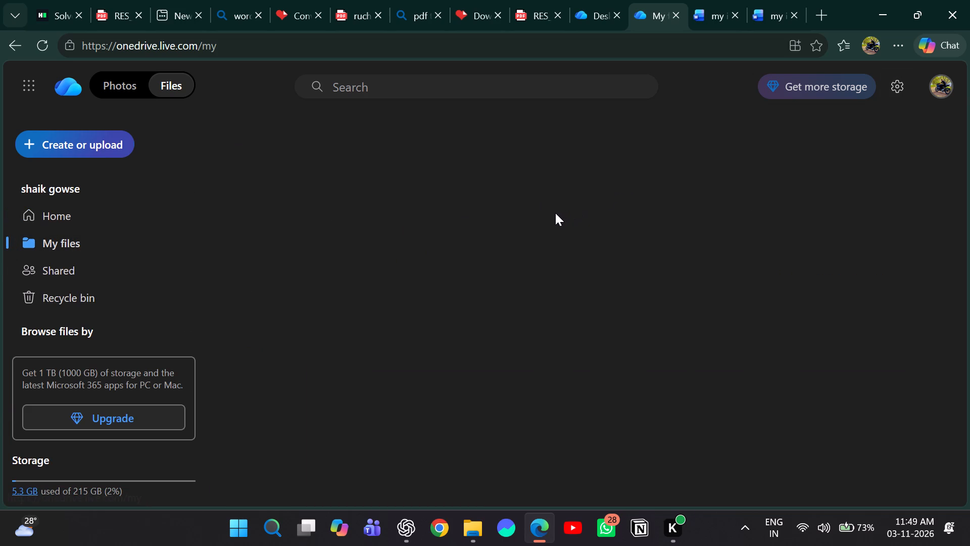
scroll(416, 316, down, 1)
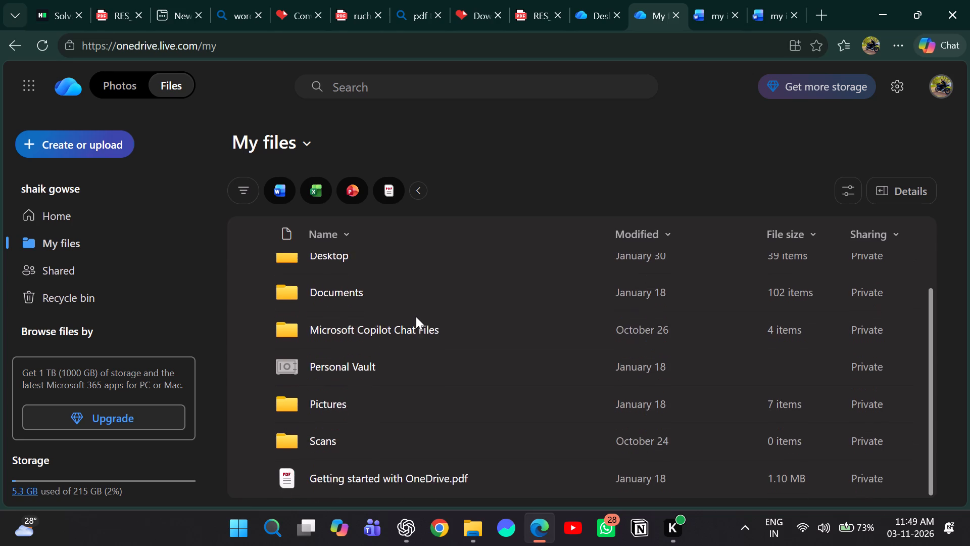
scroll(416, 316, down, 2)
scroll(416, 316, up, 1)
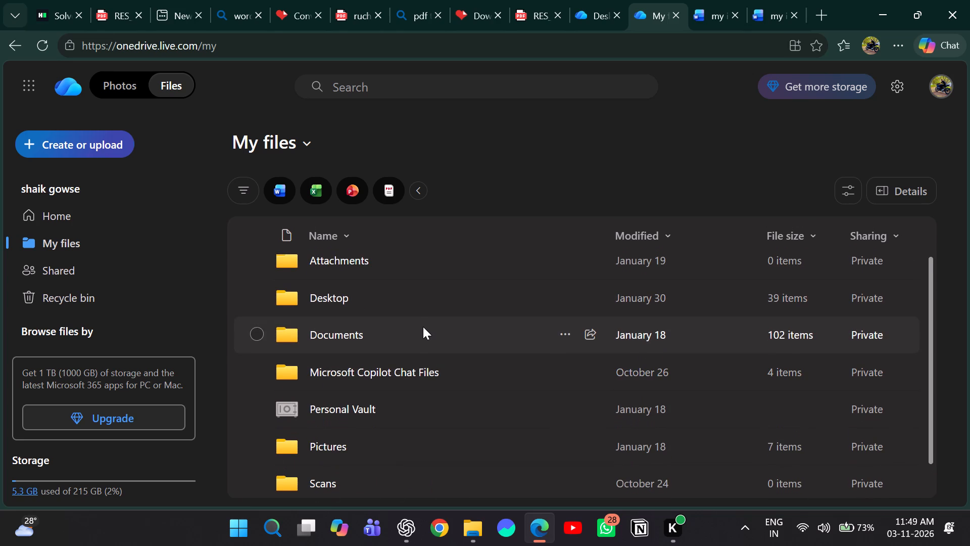
double_click(423, 327)
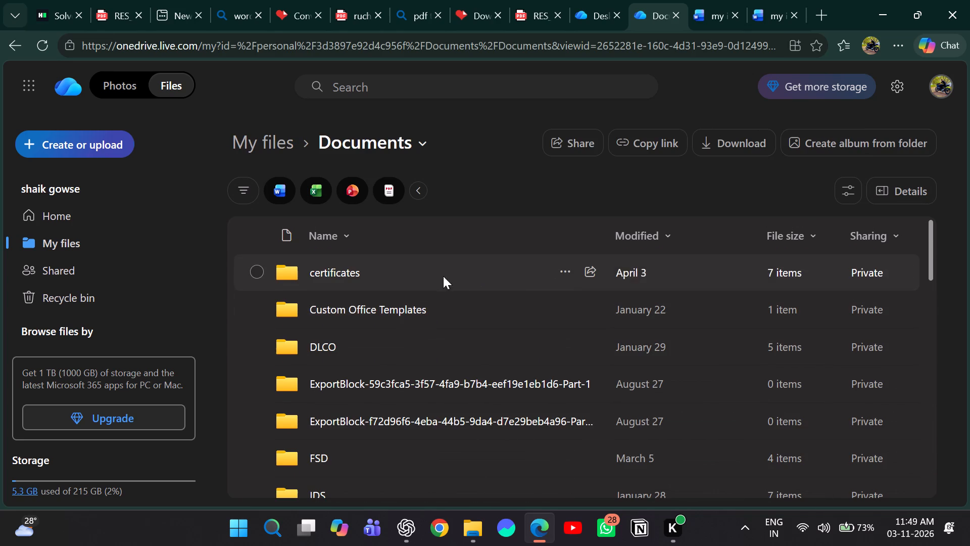
scroll(404, 397, down, 6)
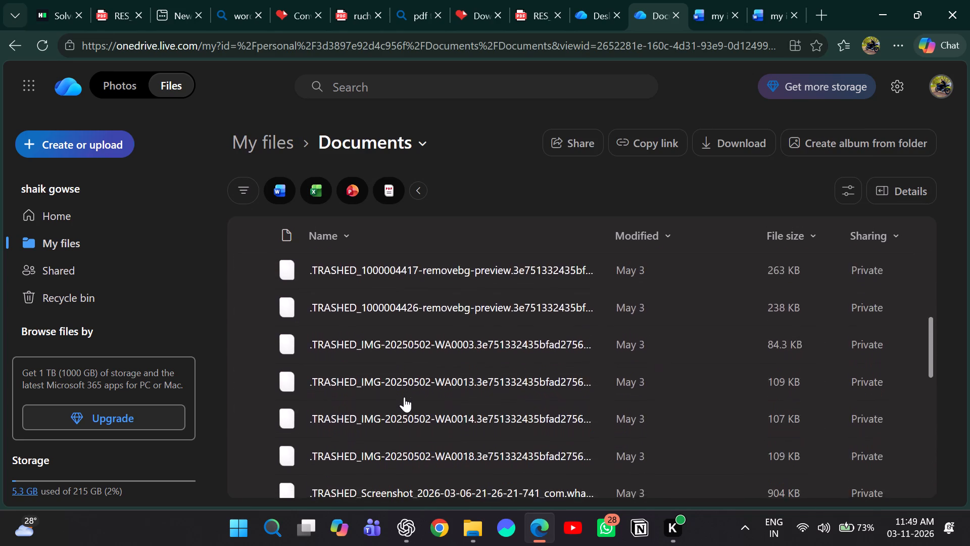
scroll(404, 397, up, 8)
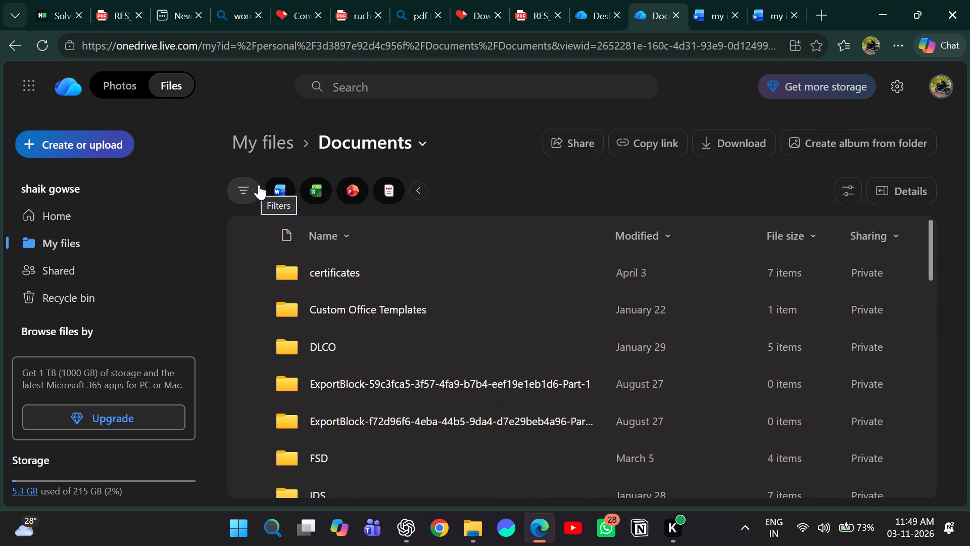
click(265, 187)
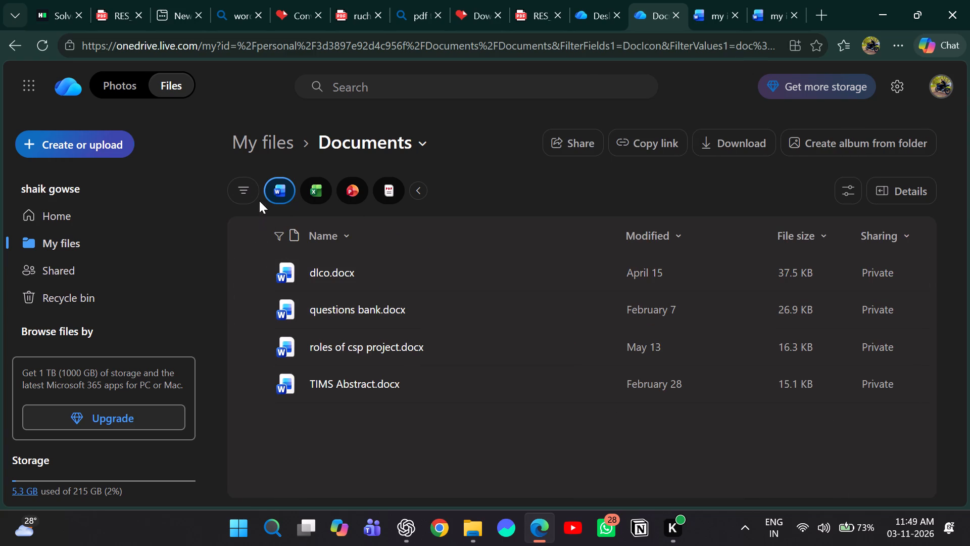
click(248, 190)
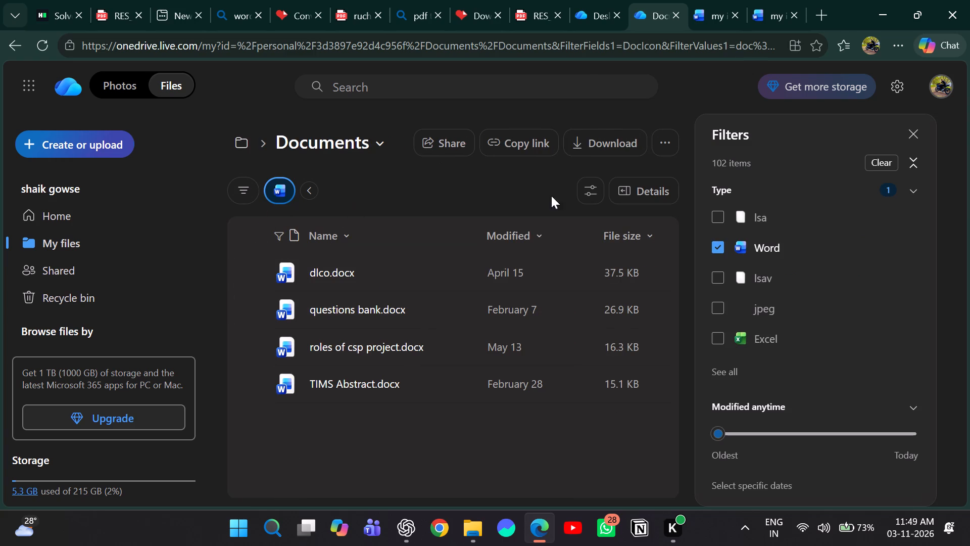
Return to the OneDrive home page and open the sharing options for "my internship repo".
click(80, 223)
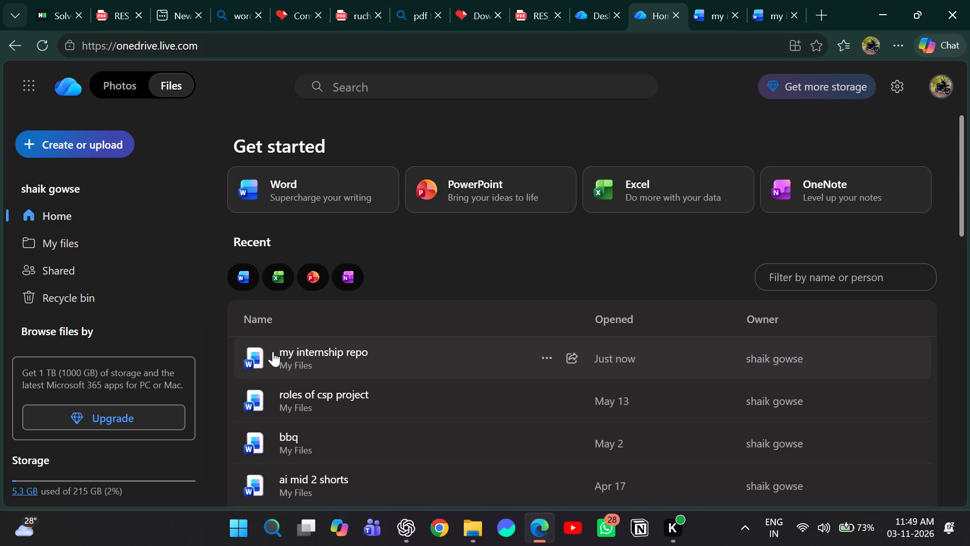
right_click(259, 350)
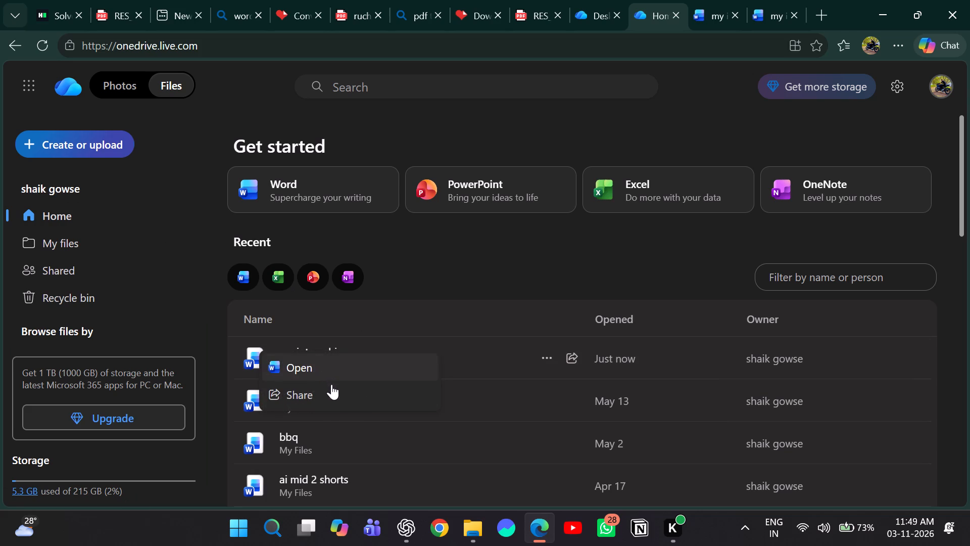
click(333, 392)
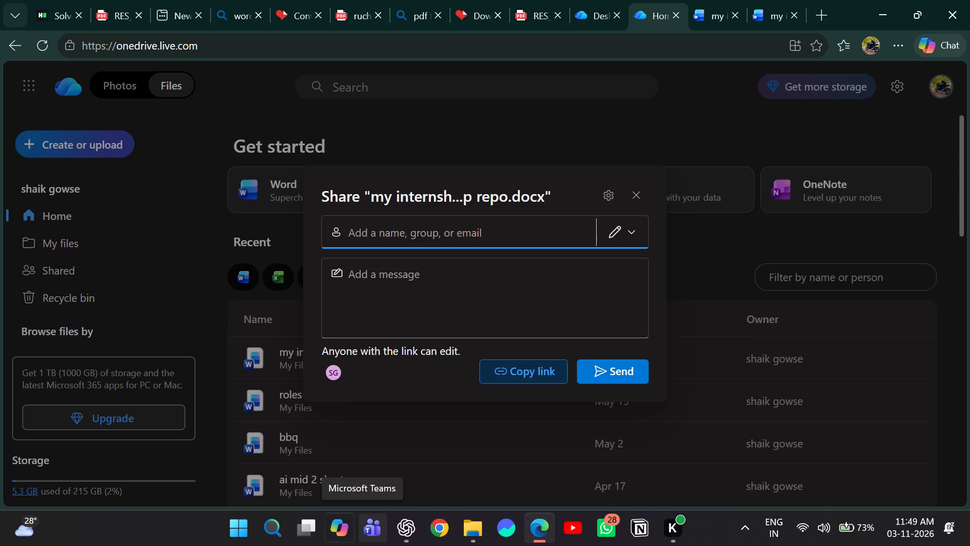
Switch to Google Chrome and open a browser window with the profile labelled "Sk".
click(427, 527)
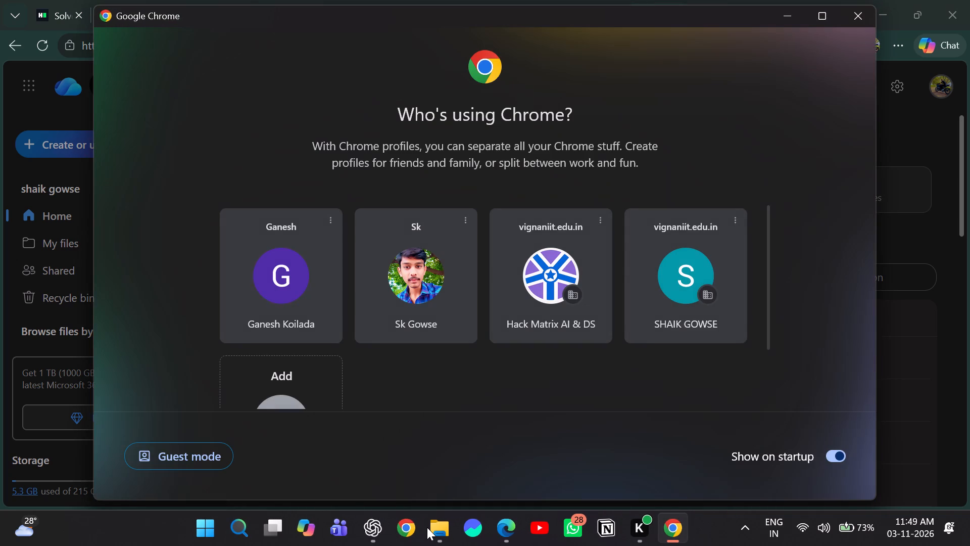
click(399, 295)
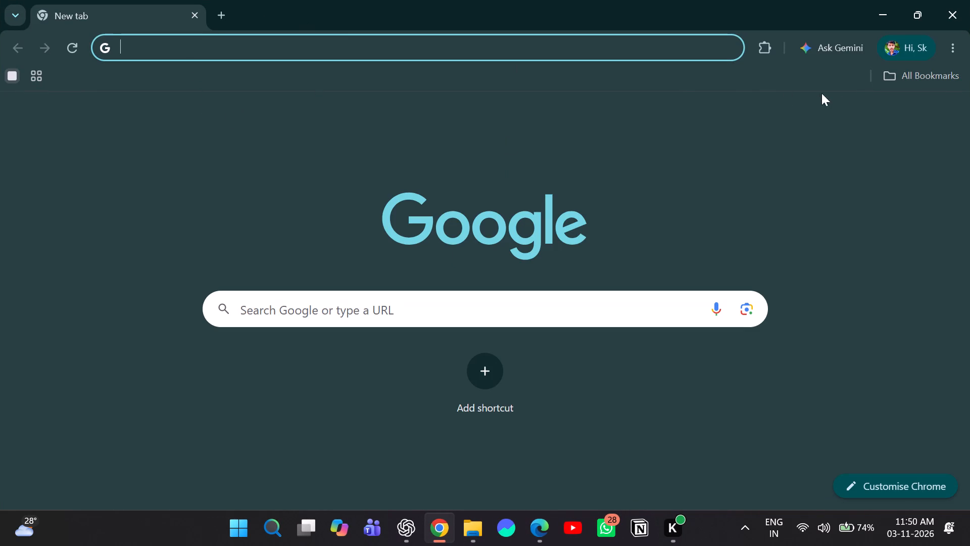
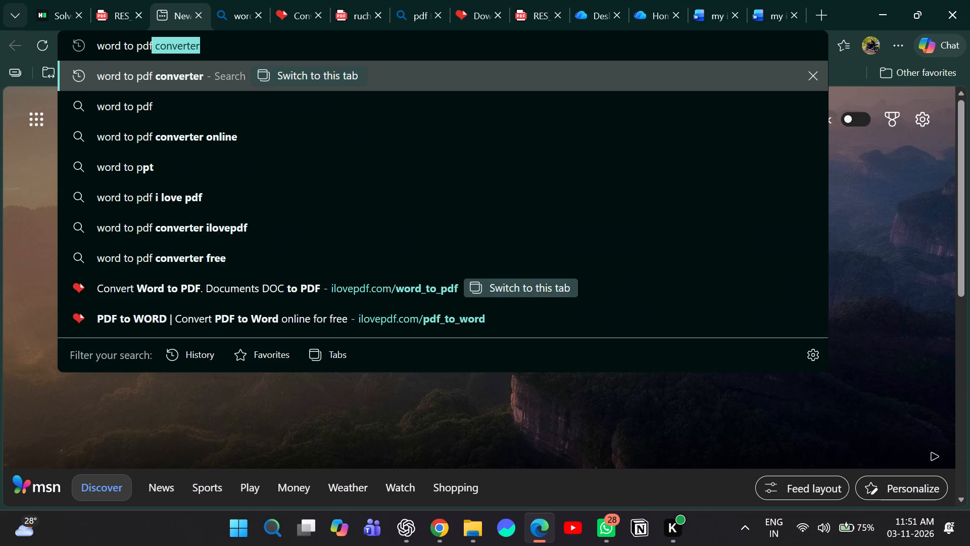
Search the web for "word to pdf converter" and open iLovePDF's Convert Word to PDF page from the results.
key(Right)
key(Return)
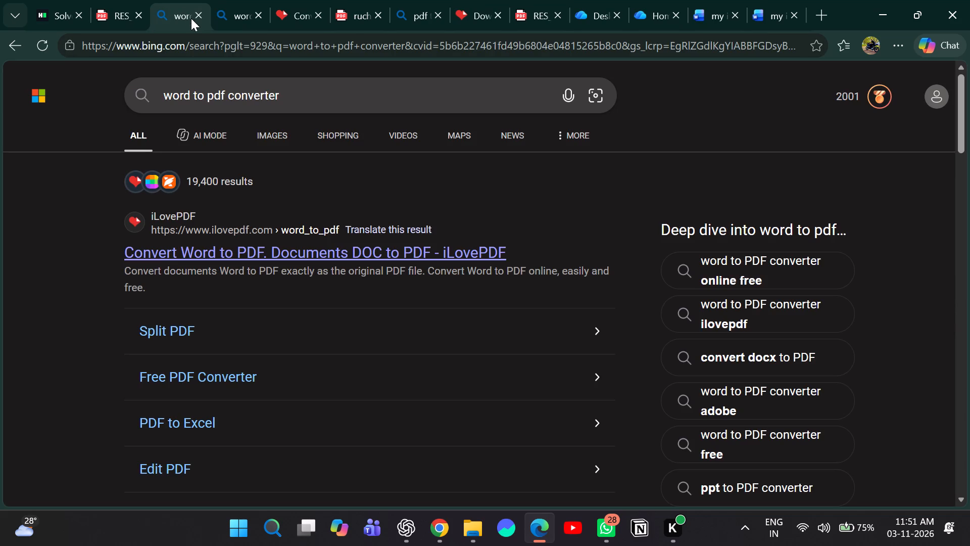
click(236, 260)
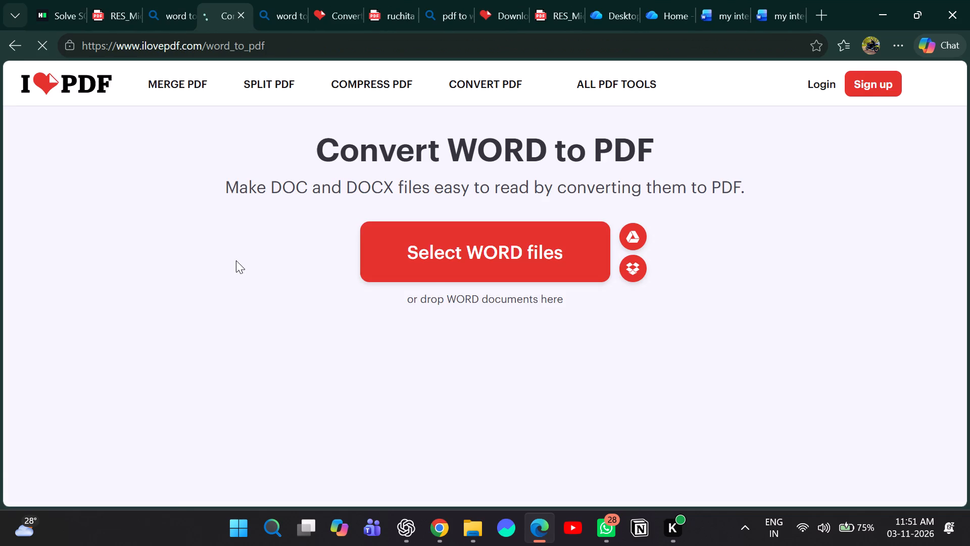
Open the file selection dialog for choosing Word files to convert to PDF.
click(441, 278)
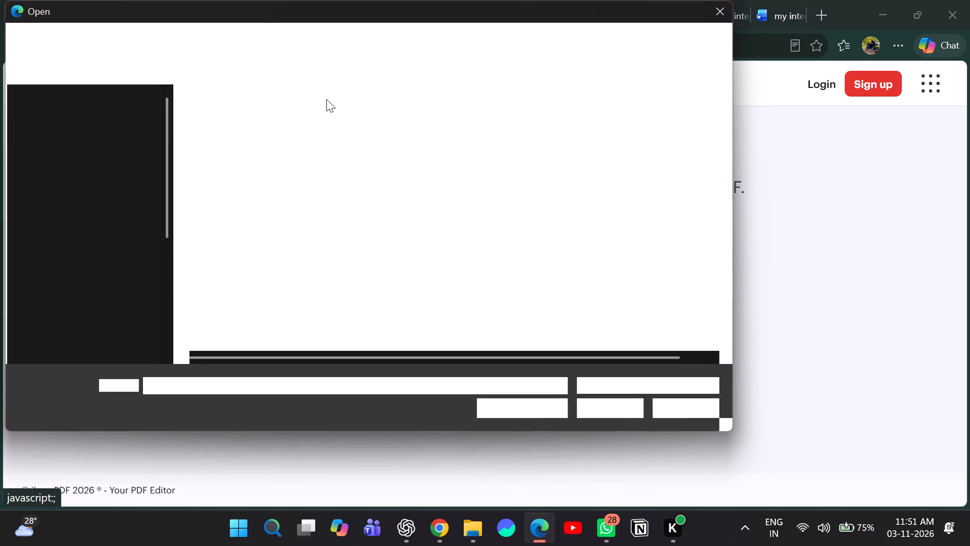
Upload "my internship repo" from the RES folder to the Word to PDF converter and convert it to PDF.
click(313, 128)
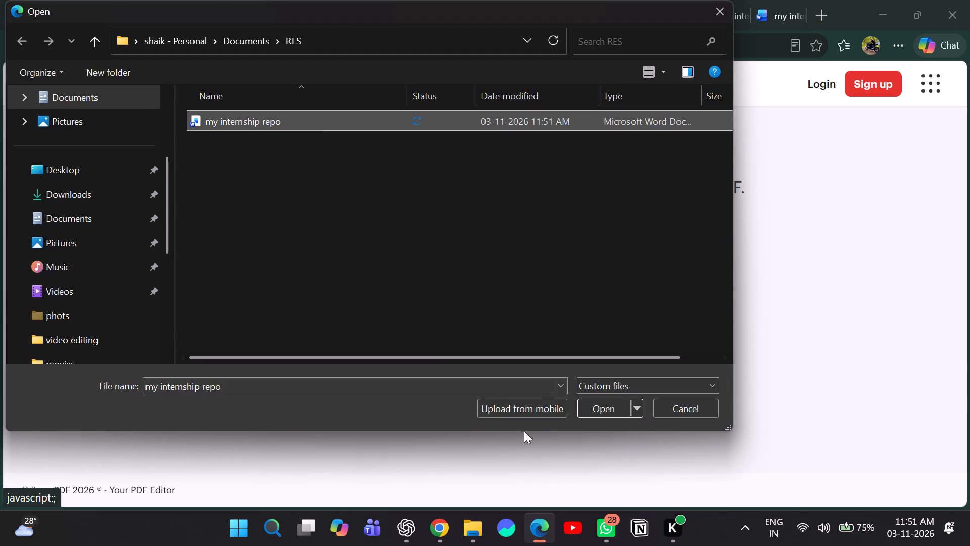
click(603, 403)
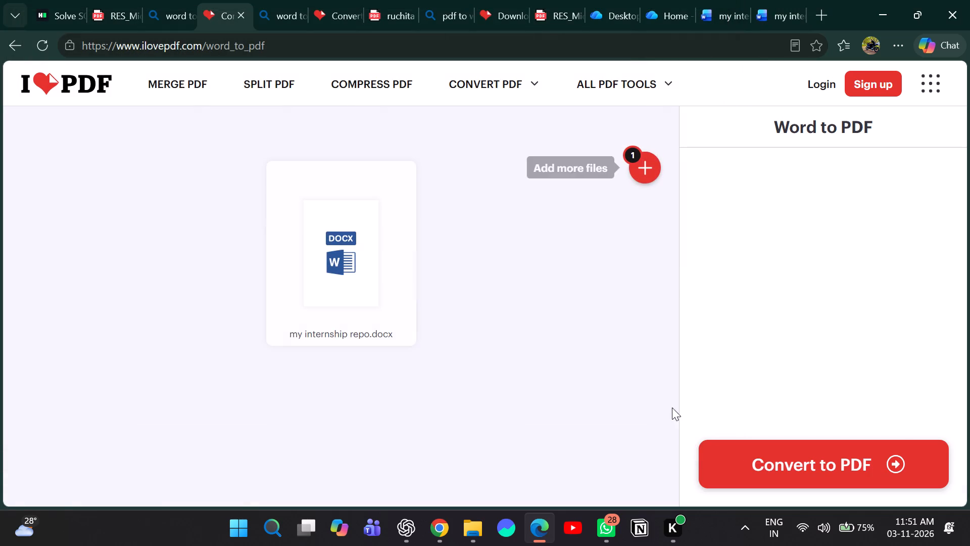
click(816, 469)
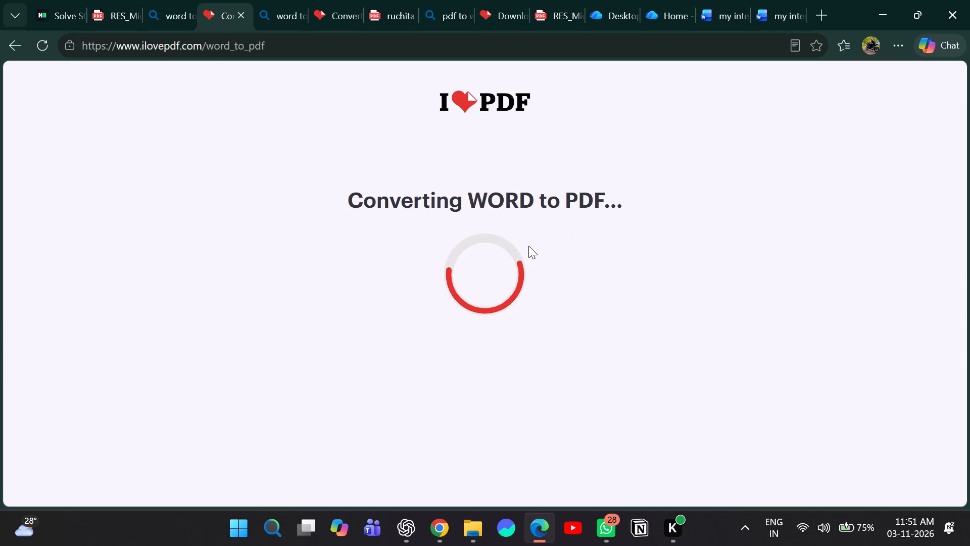
scroll(528, 246, down, 1)
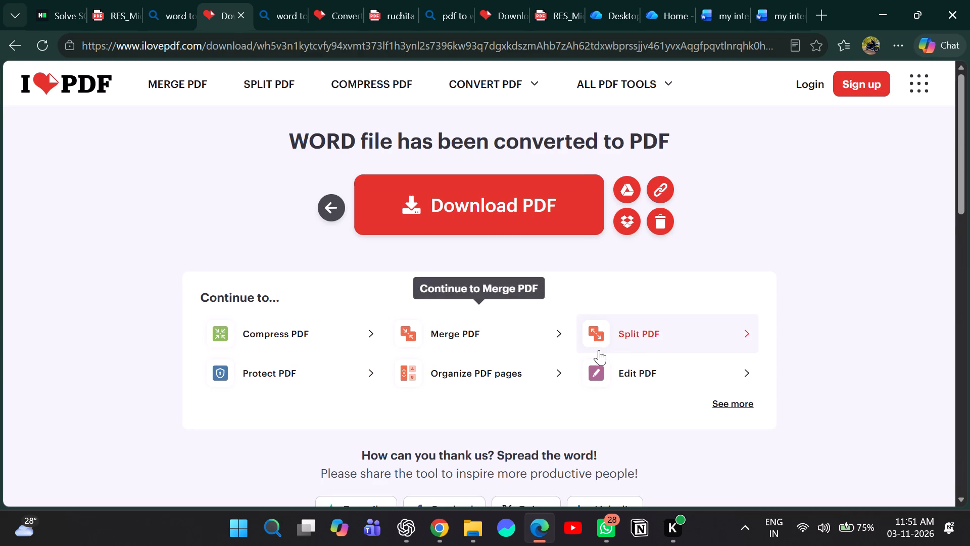
Continue with the converted PDF in the Split PDF tool.
click(645, 346)
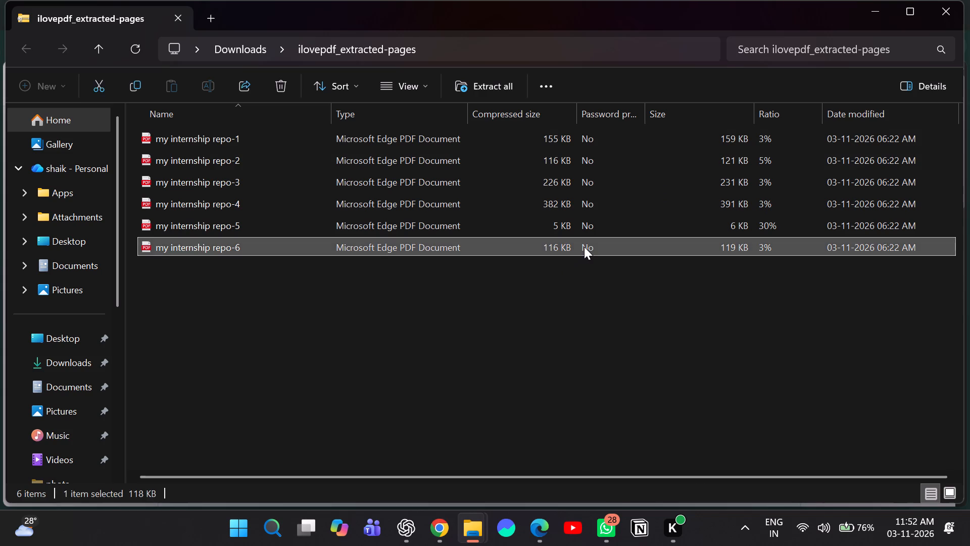
scroll(496, 318, down, 4)
scroll(496, 318, up, 3)
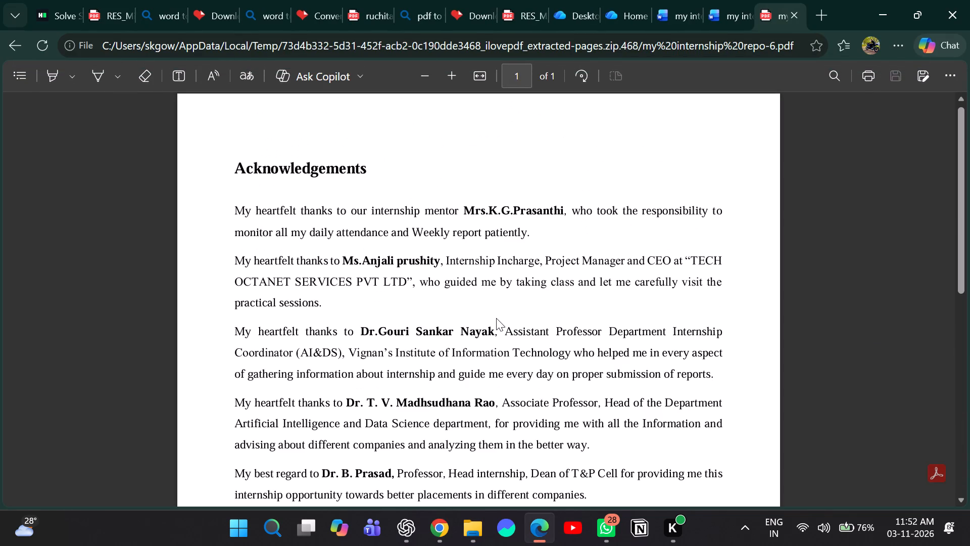
key(ctrl+w)
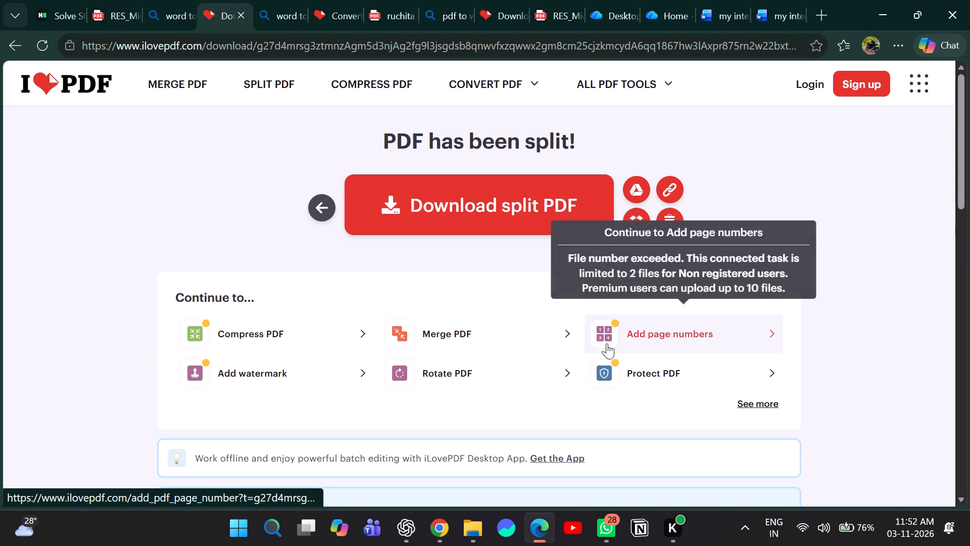
Continue with the six split files in the Merge PDF tool and merge them into one PDF.
click(458, 325)
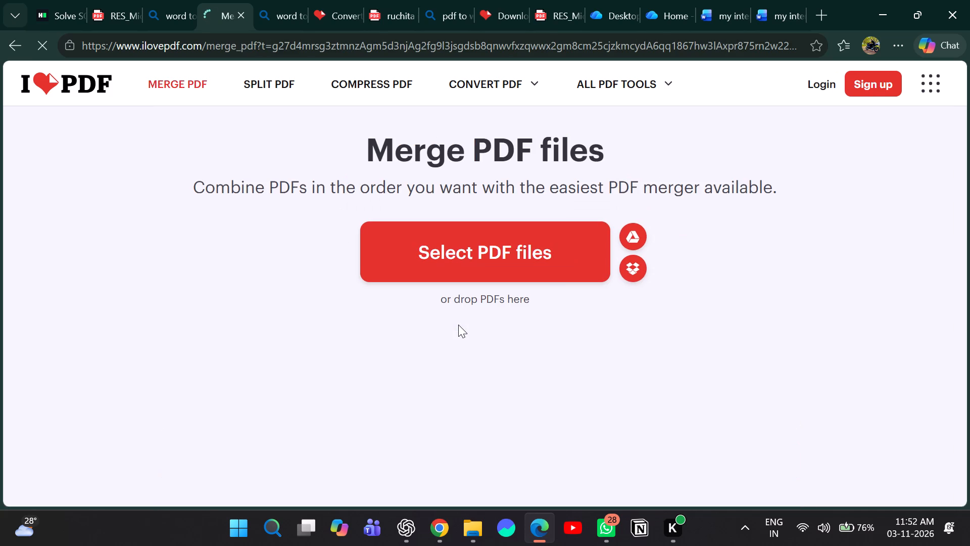
click(487, 256)
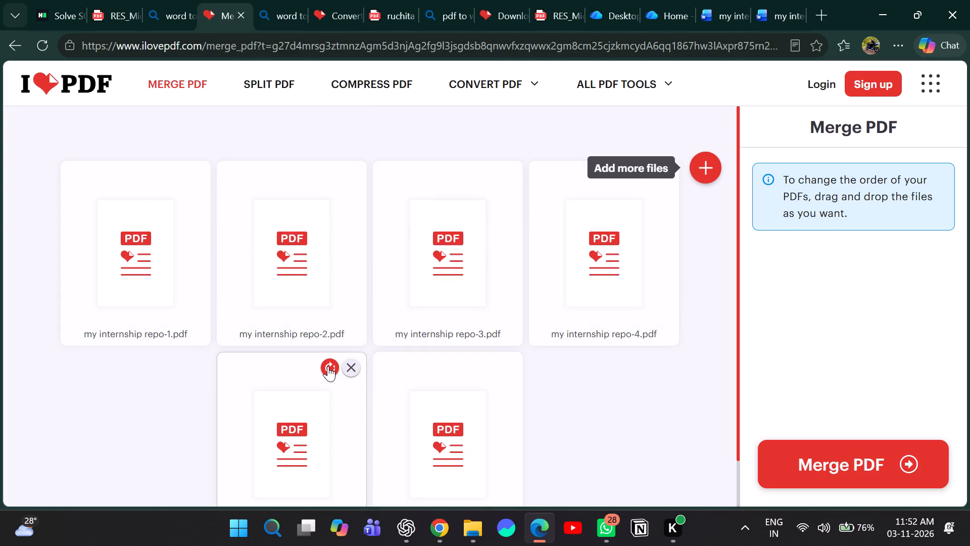
scroll(618, 413, right, 1)
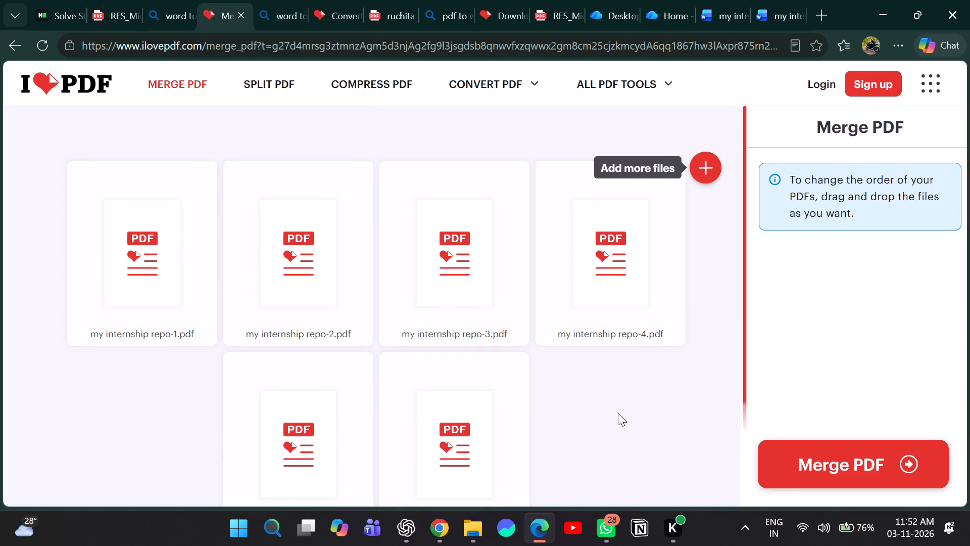
scroll(618, 413, right, 1)
click(884, 466)
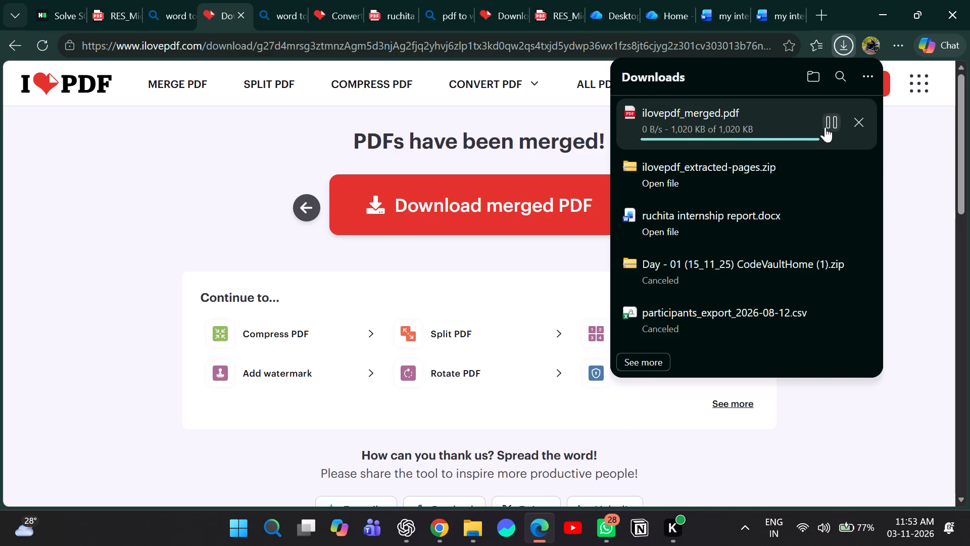
Show the downloaded ilovepdf_merged file in its Downloads folder and open it.
click(828, 128)
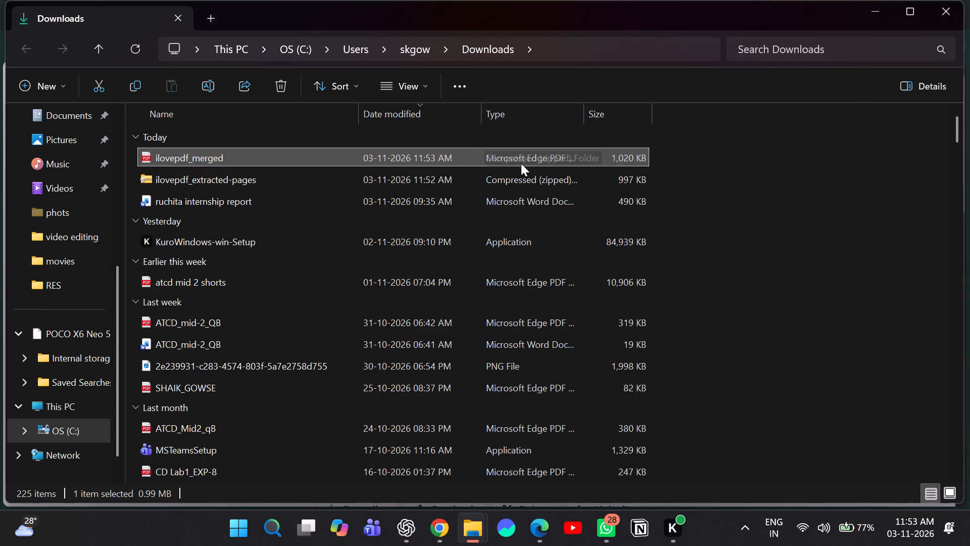
double_click(521, 163)
scroll(455, 313, down, 1)
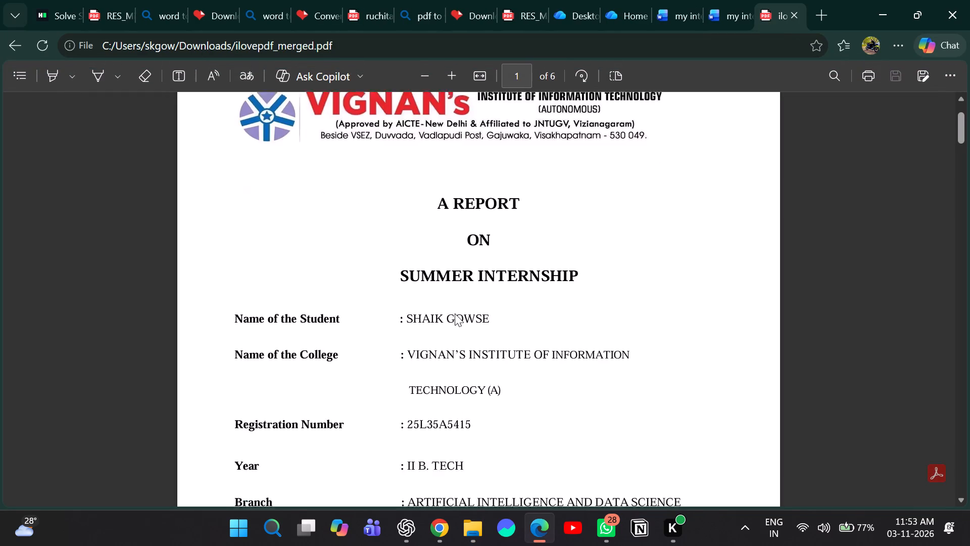
scroll(455, 313, down, 7)
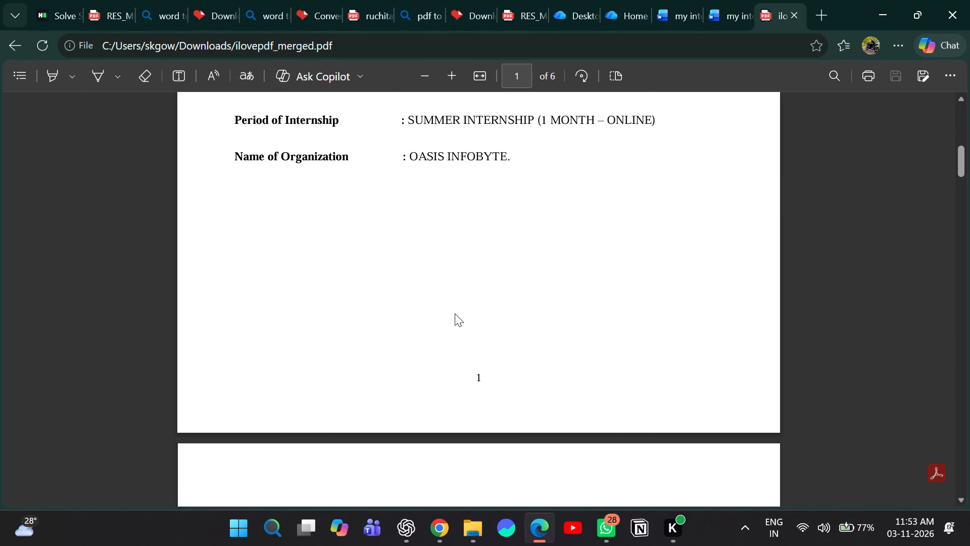
scroll(455, 313, down, 4)
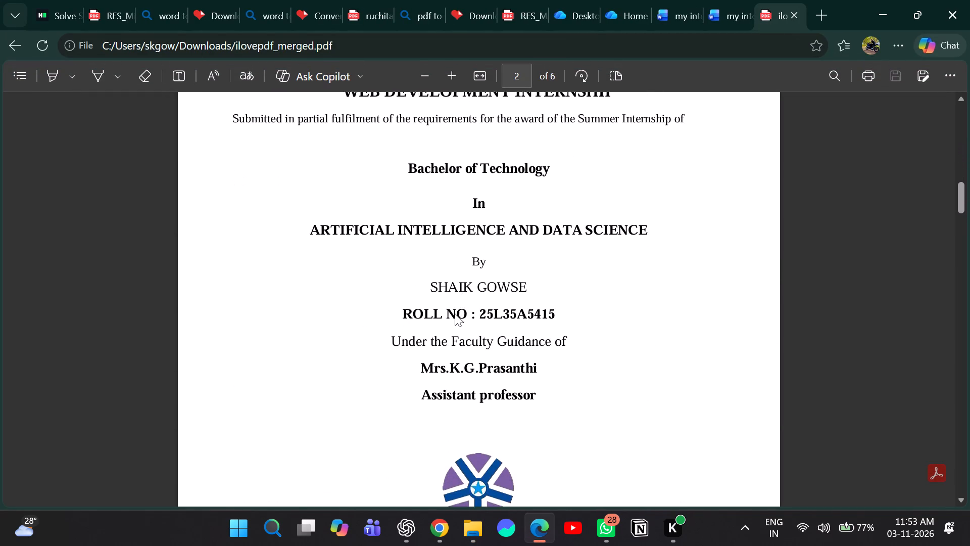
scroll(455, 313, down, 3)
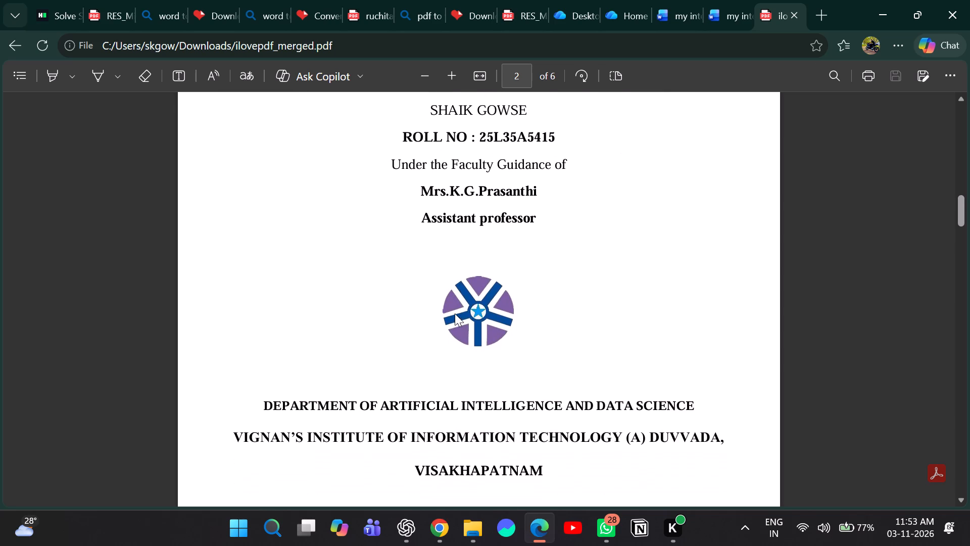
scroll(455, 313, down, 4)
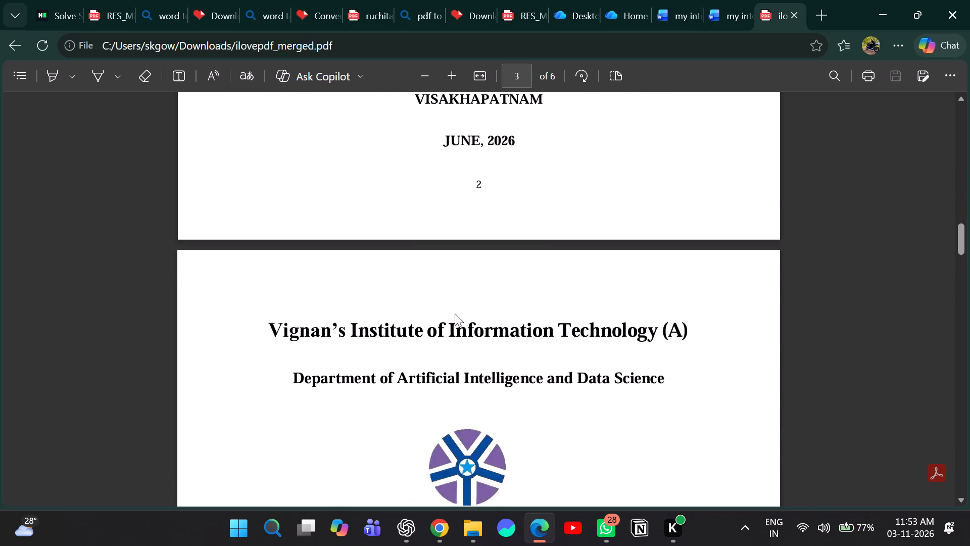
scroll(455, 313, down, 5)
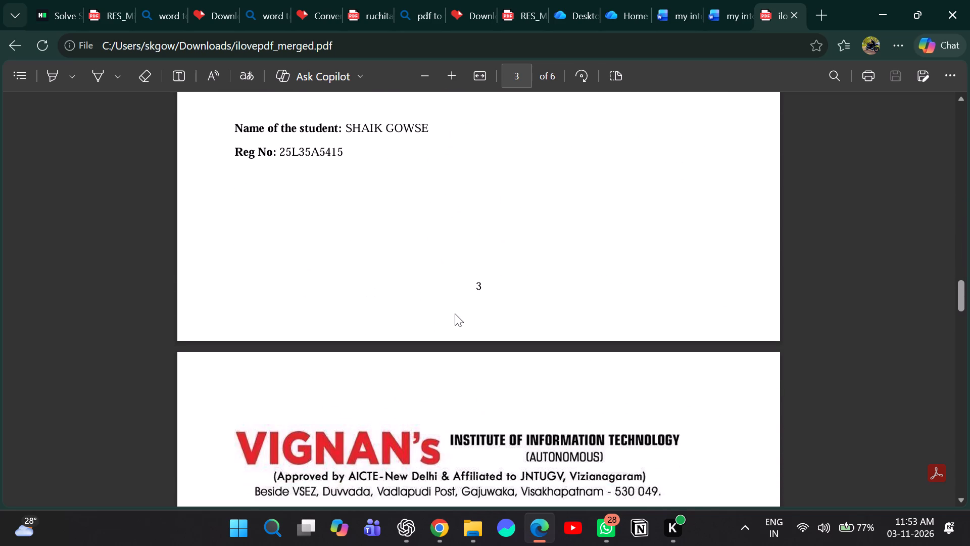
scroll(455, 313, down, 1)
scroll(455, 313, up, 5)
scroll(455, 313, down, 2)
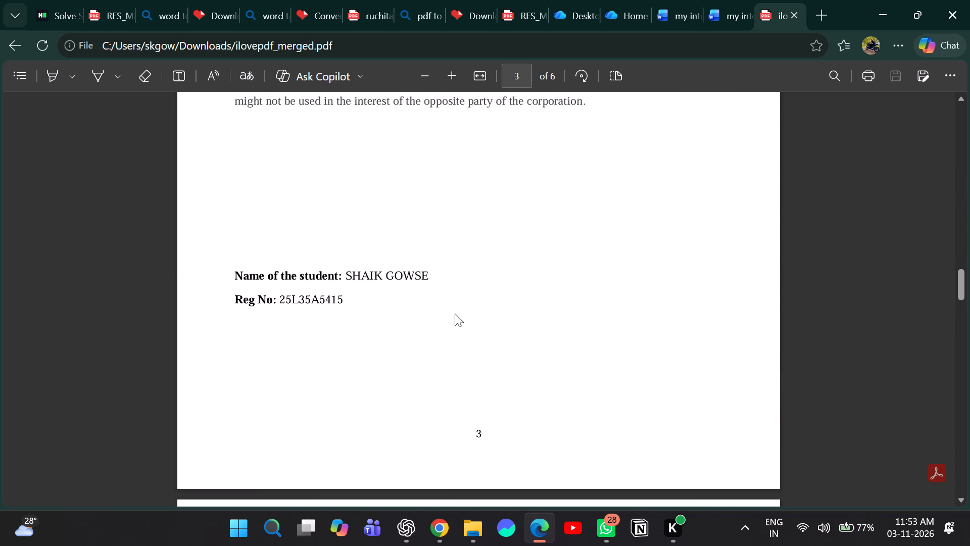
scroll(455, 313, down, 3)
scroll(455, 313, up, 4)
scroll(455, 313, down, 1)
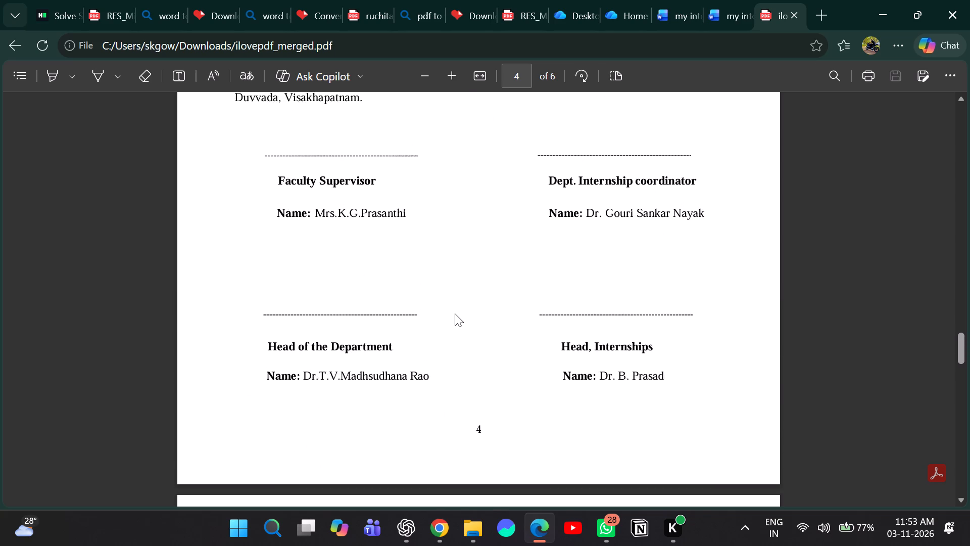
scroll(455, 313, down, 2)
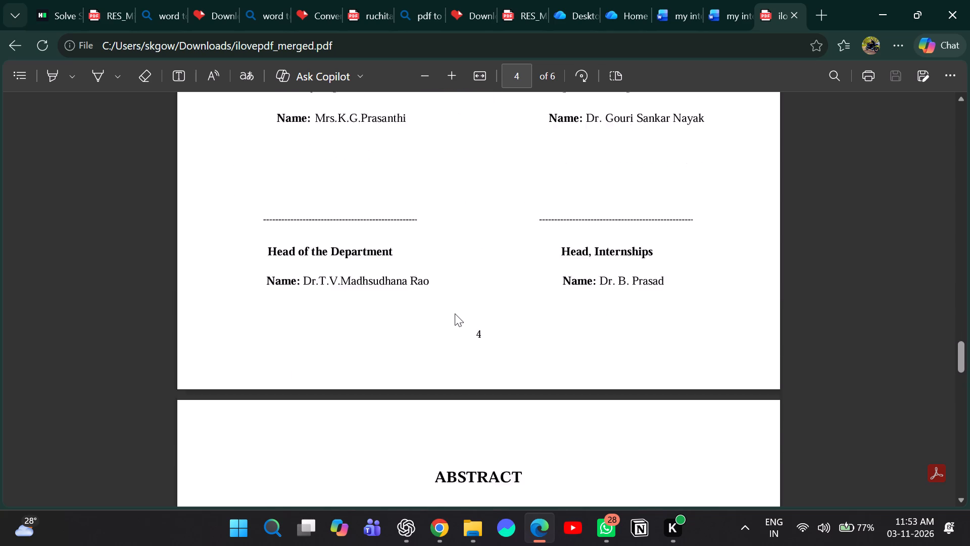
scroll(455, 313, down, 5)
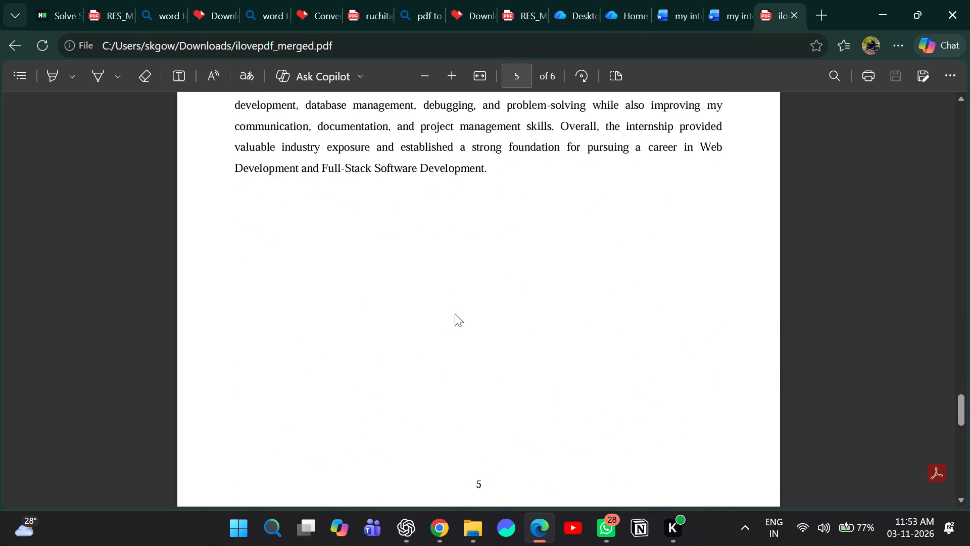
scroll(455, 313, down, 5)
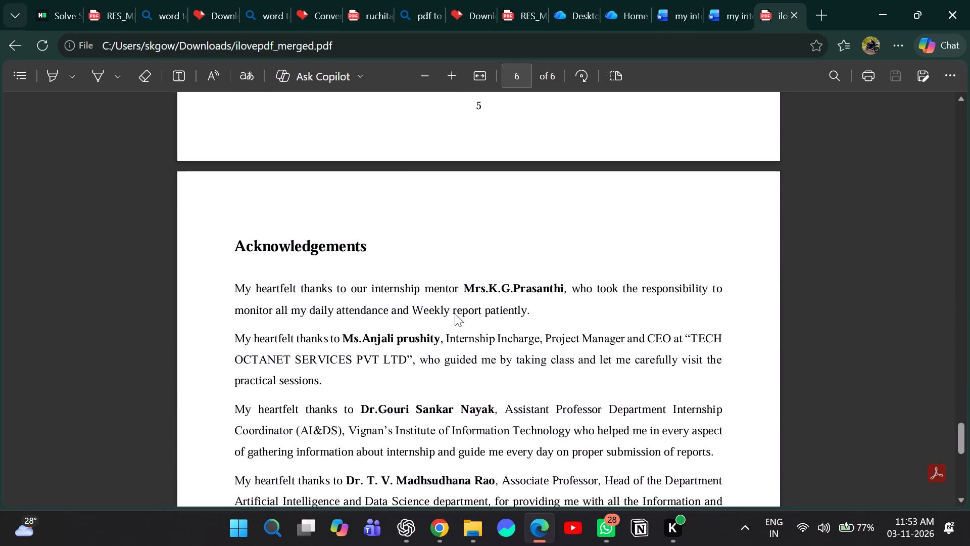
scroll(455, 313, down, 7)
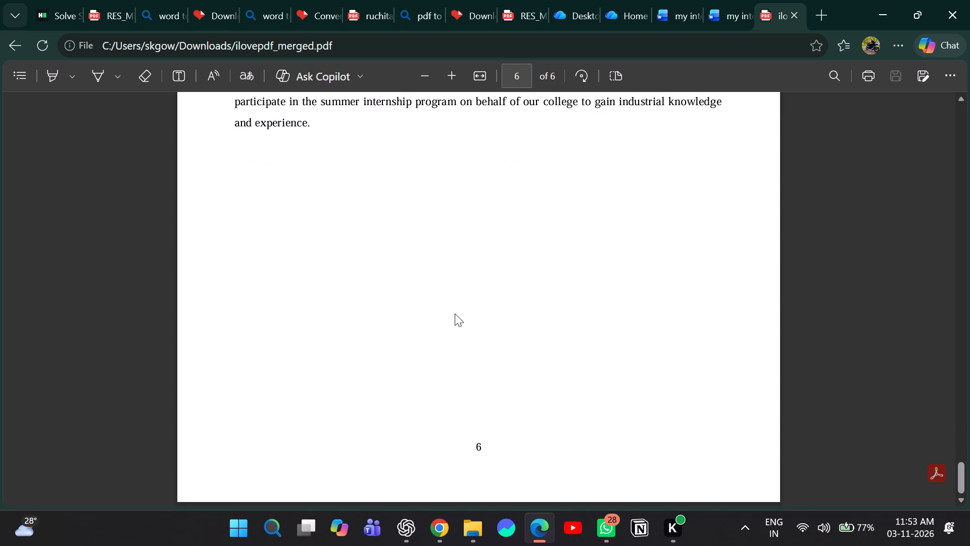
scroll(455, 313, down, 1)
scroll(455, 313, up, 7)
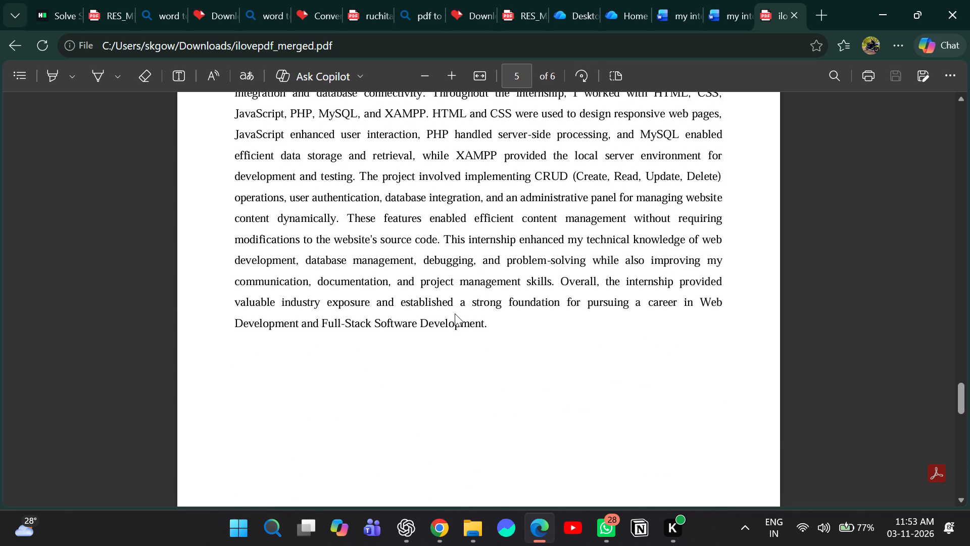
scroll(455, 313, up, 9)
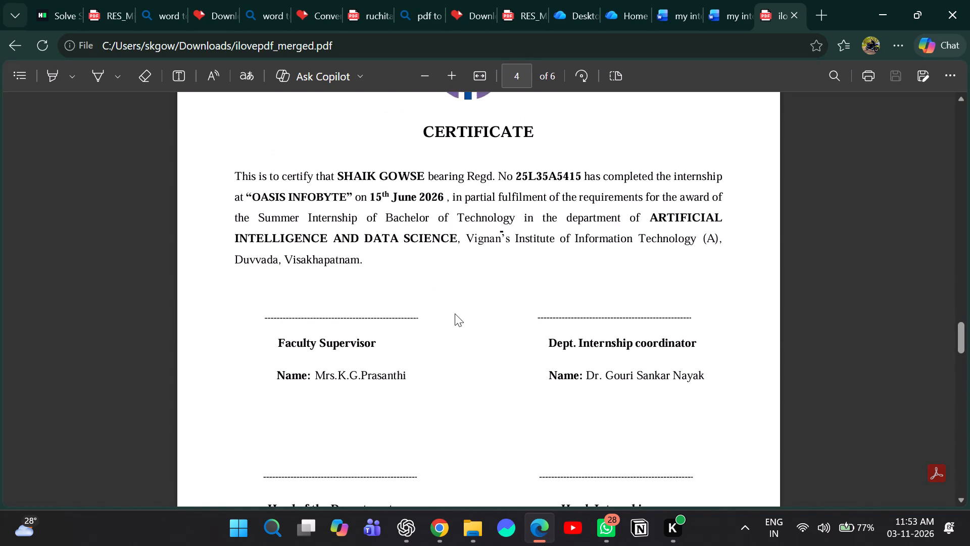
scroll(455, 313, up, 9)
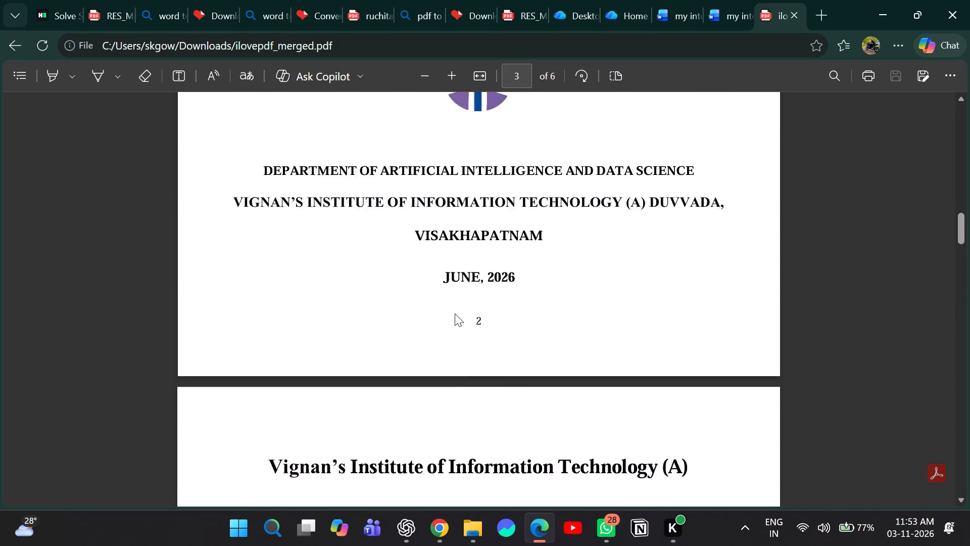
scroll(455, 313, up, 7)
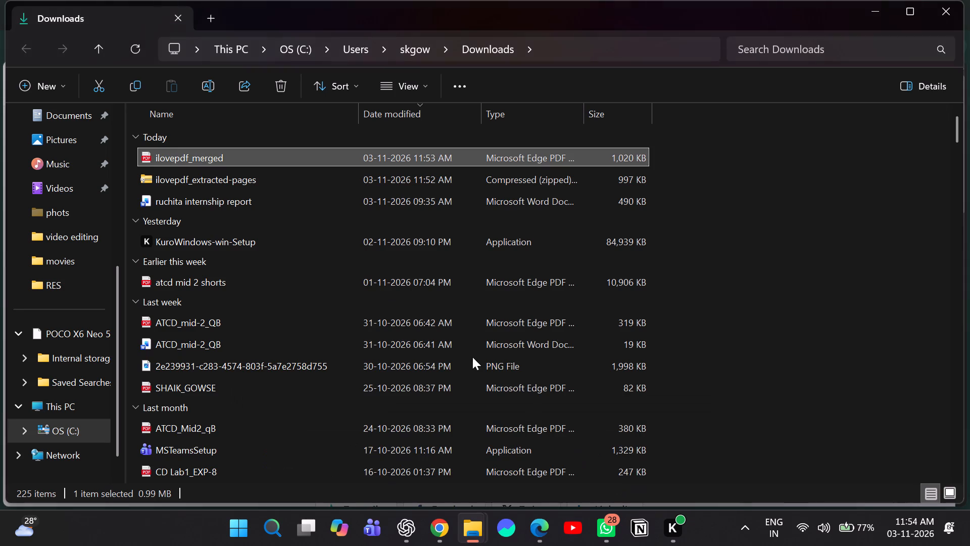
double_click(76, 283)
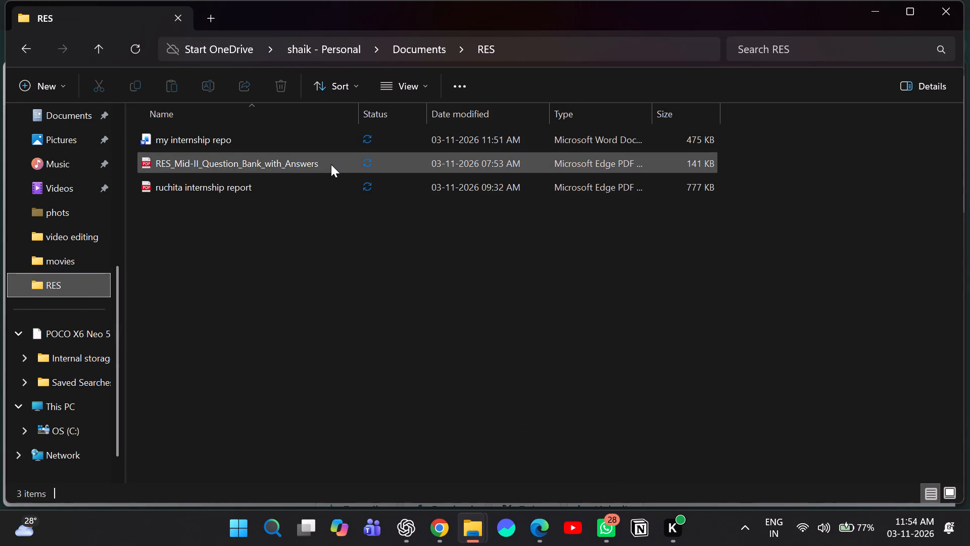
double_click(328, 145)
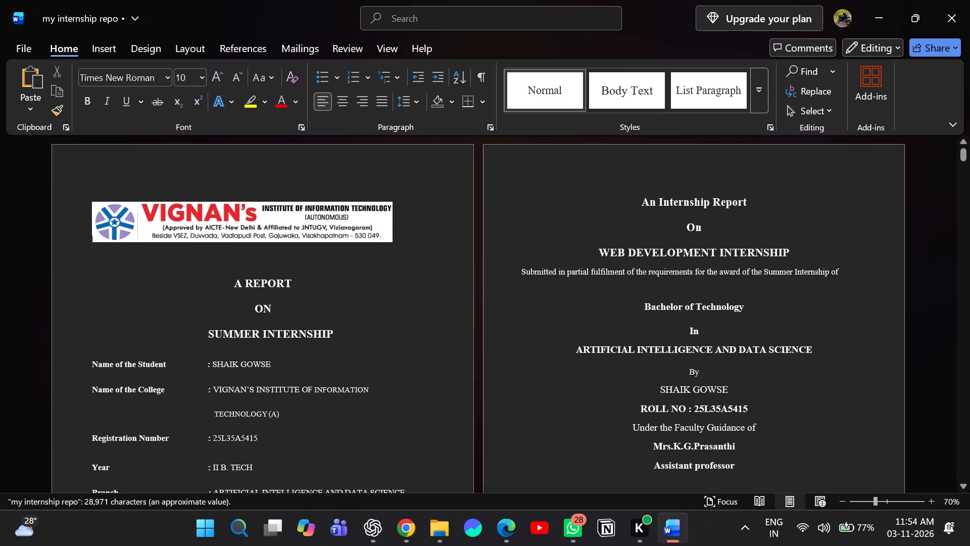
Centre the "Acknowledgements" heading on page 6 of the report and save the document.
scroll(543, 248, down, 7)
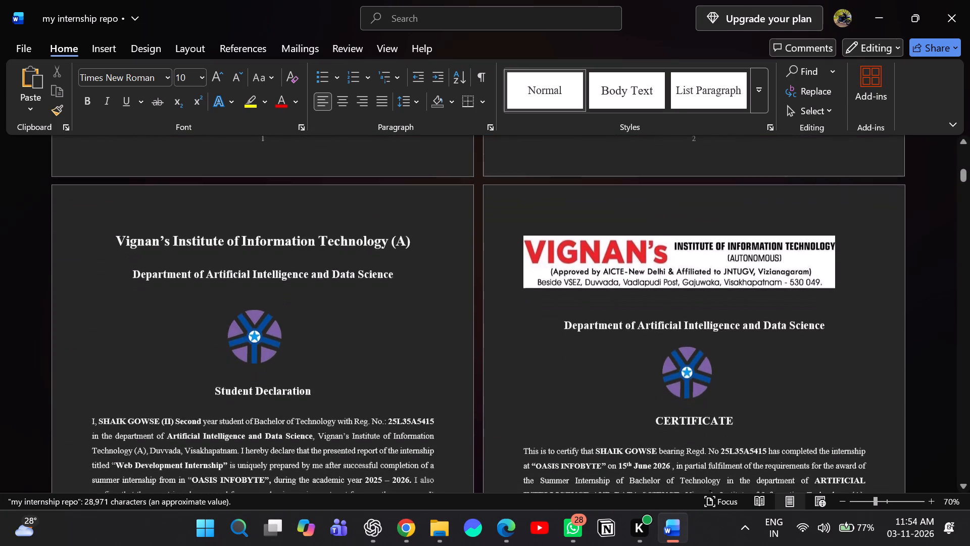
scroll(543, 248, down, 4)
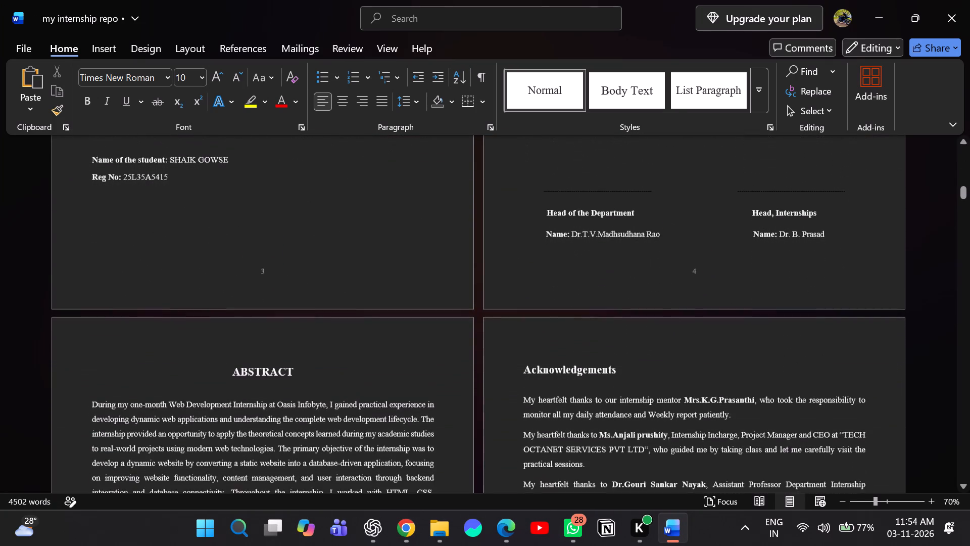
scroll(543, 248, down, 1)
triple_click(524, 343)
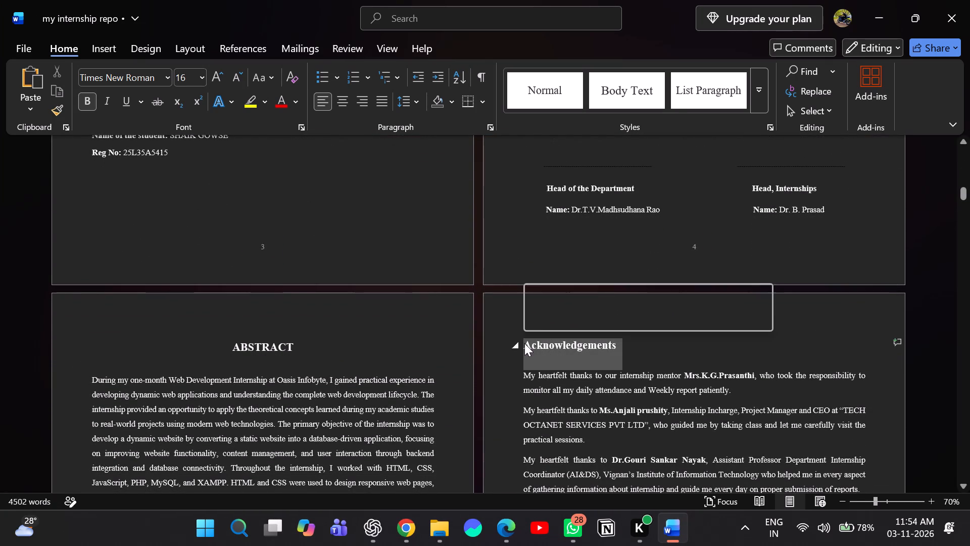
click(346, 99)
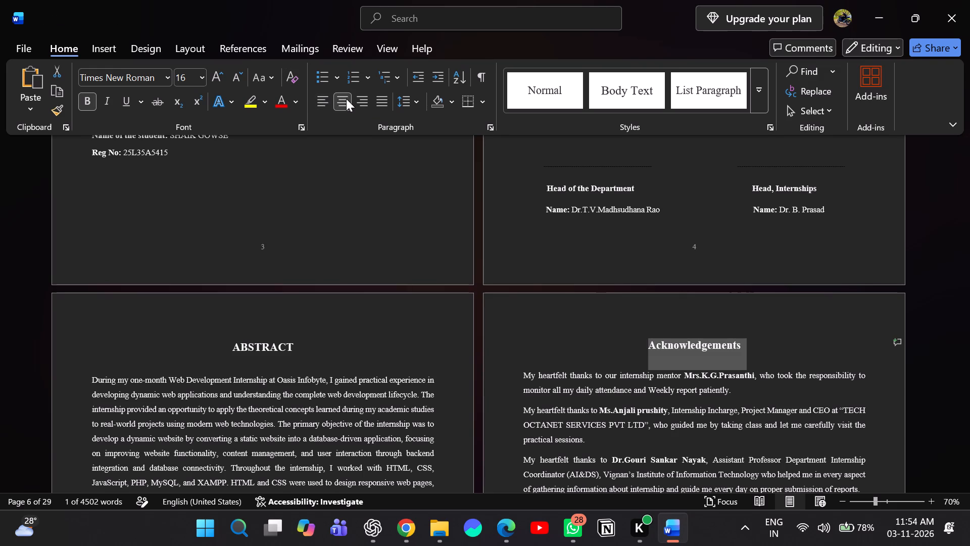
key(ctrl+s)
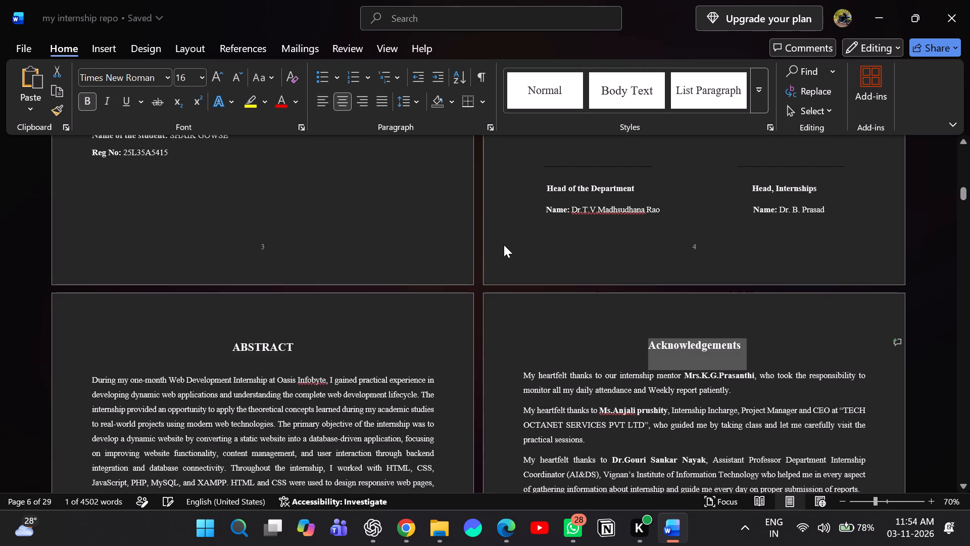
Open the document's print settings and limit the print range to pages 1-6, checking the page preview.
scroll(504, 245, up, 1)
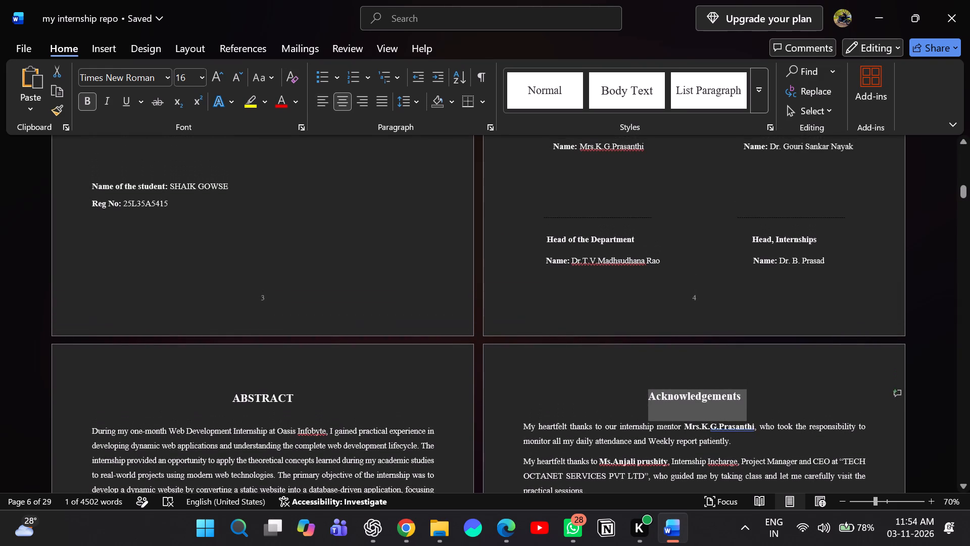
key(ctrl+p)
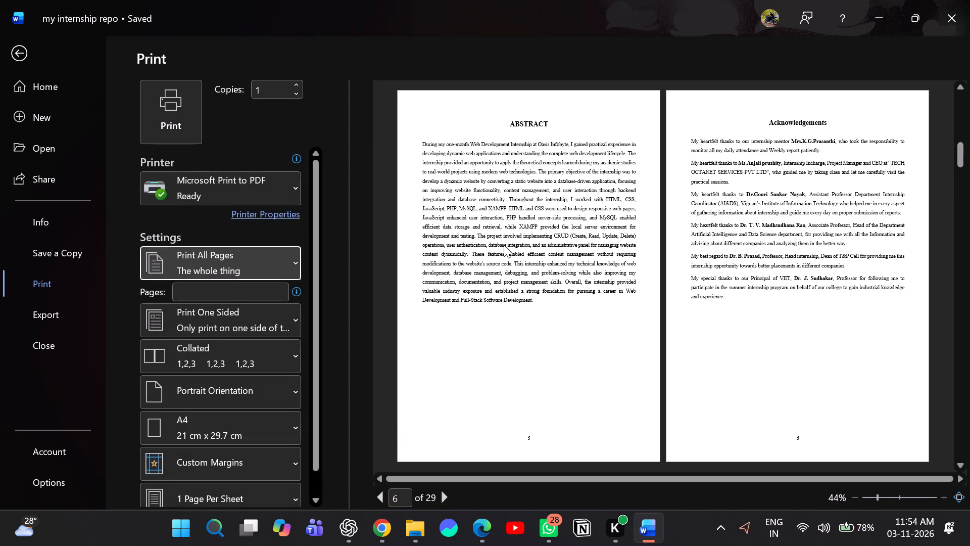
scroll(743, 257, up, 12)
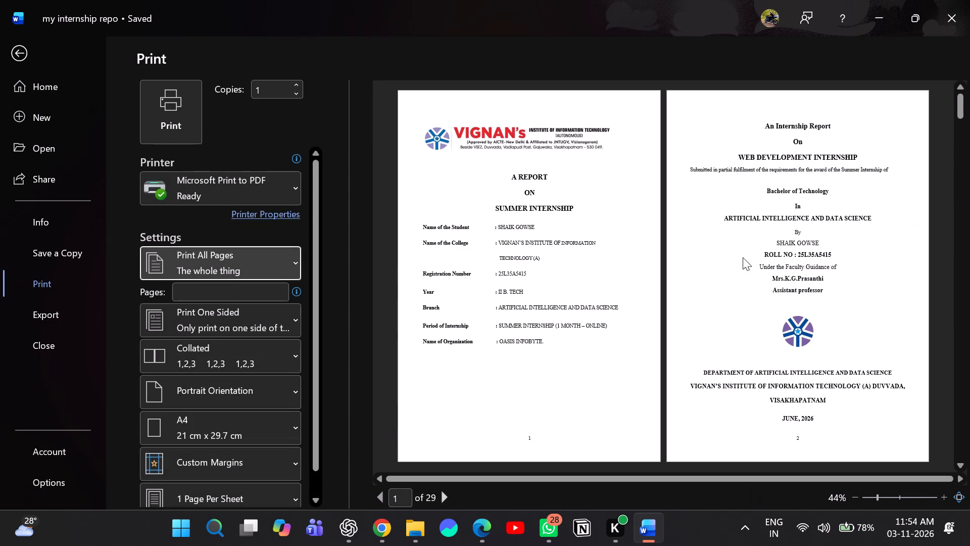
scroll(743, 257, up, 9)
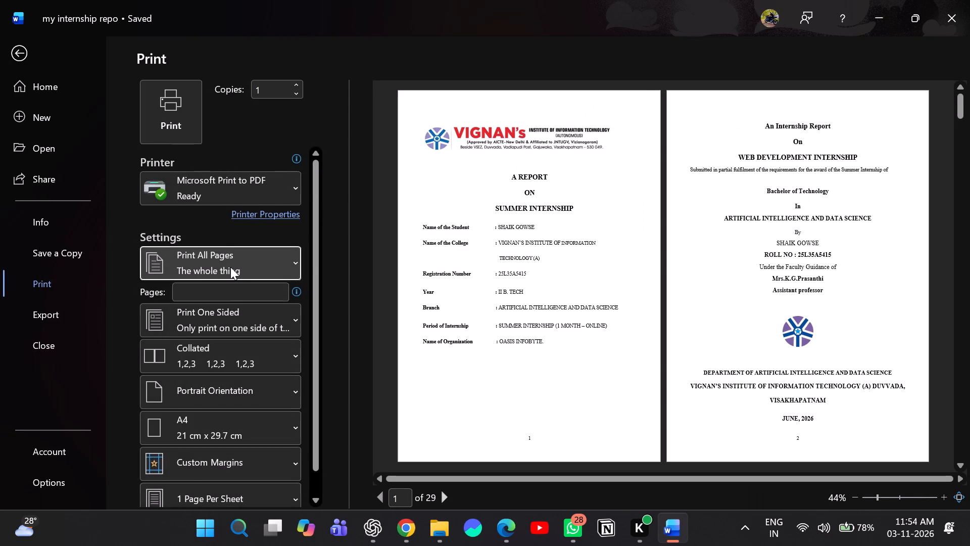
click(230, 267)
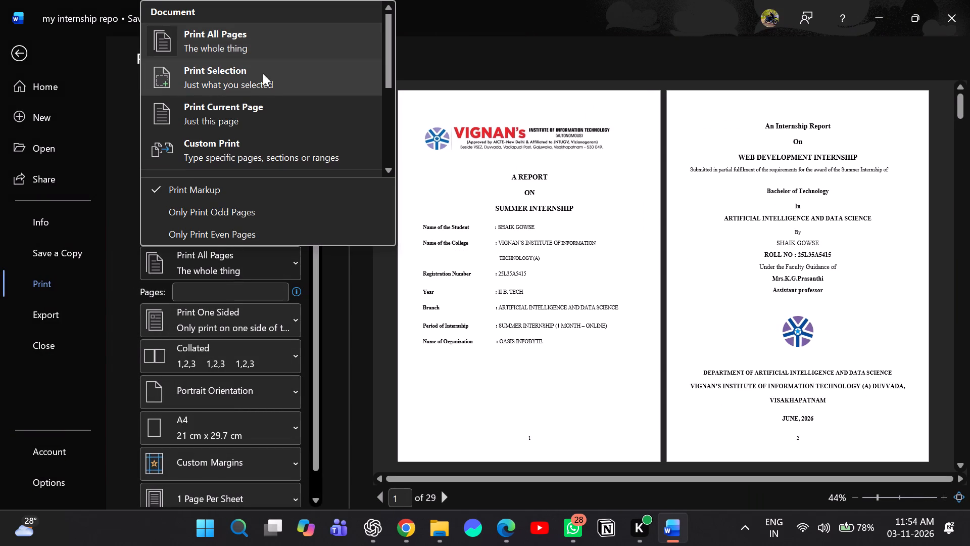
click(273, 81)
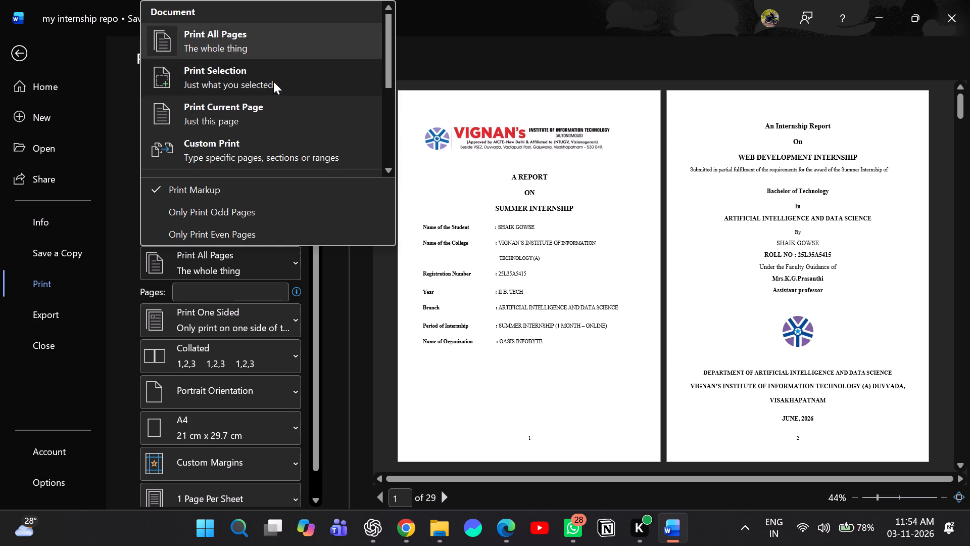
scroll(248, 272, down, 1)
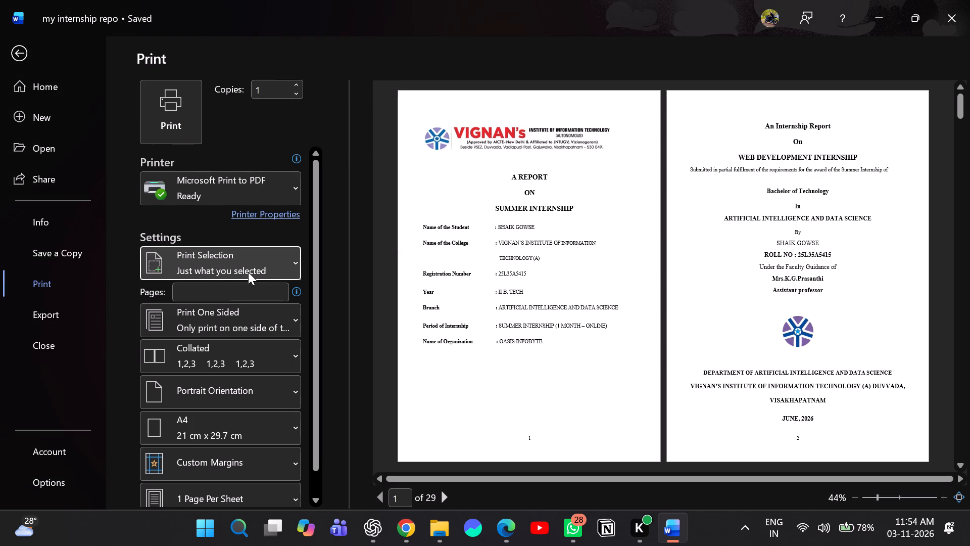
scroll(248, 272, down, 1)
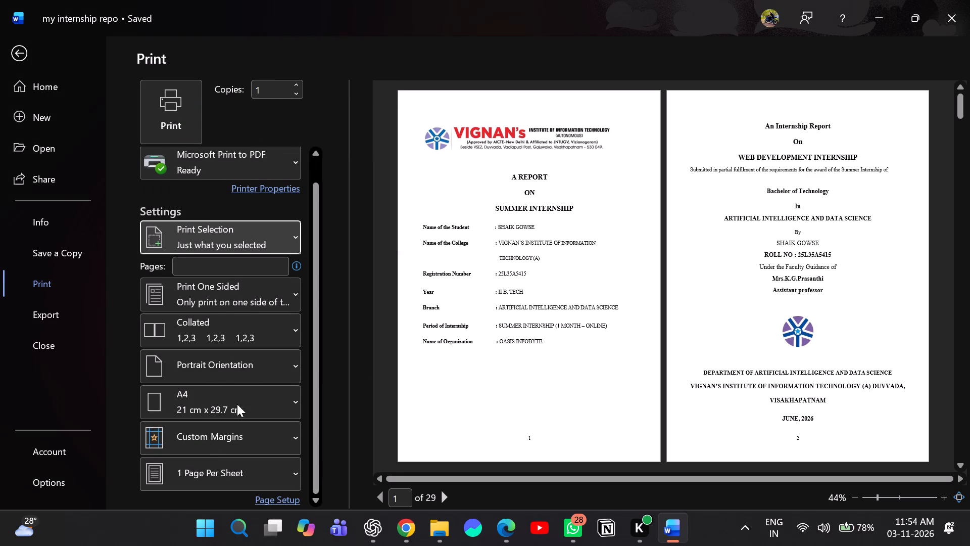
click(253, 262)
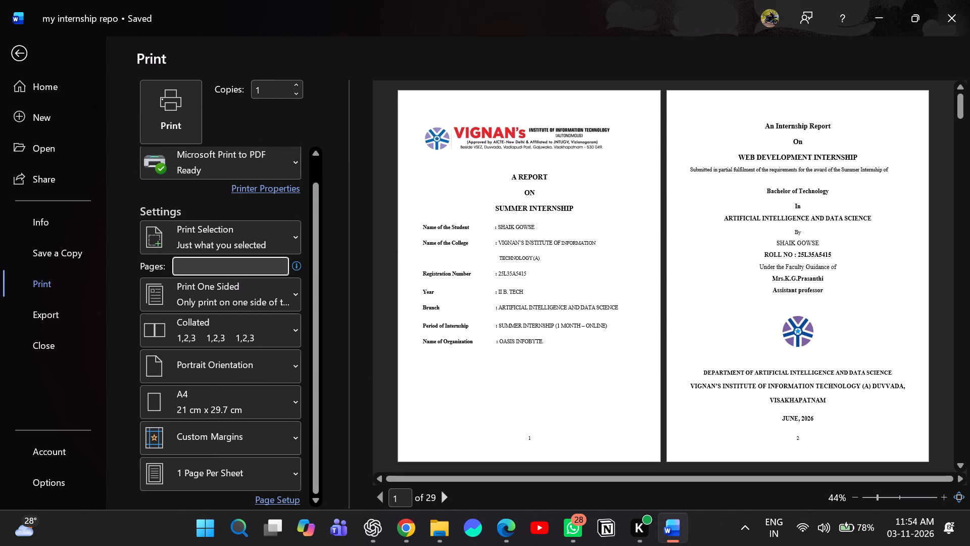
key(1)
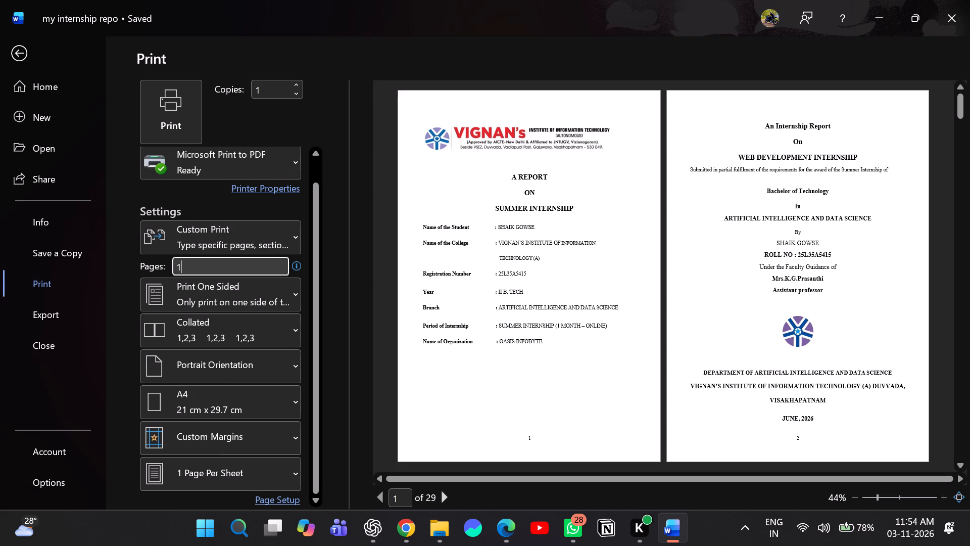
key(minus)
scroll(564, 244, down, 3)
scroll(564, 244, up, 1)
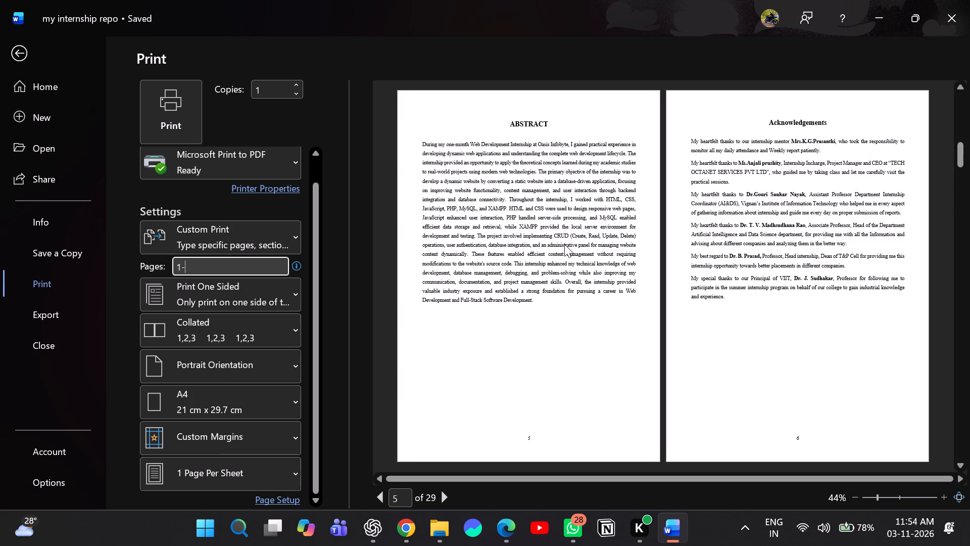
key(6)
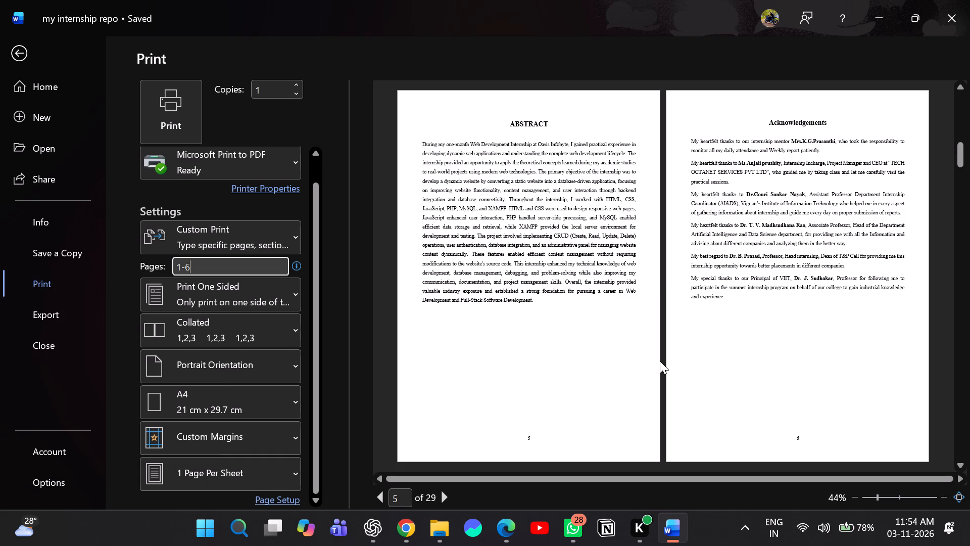
scroll(660, 361, down, 2)
scroll(660, 361, up, 5)
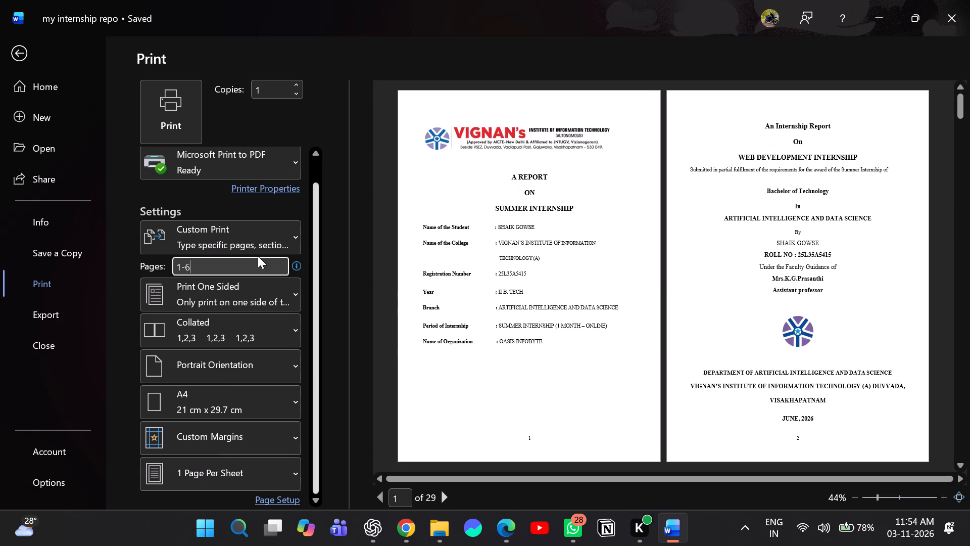
scroll(157, 241, down, 4)
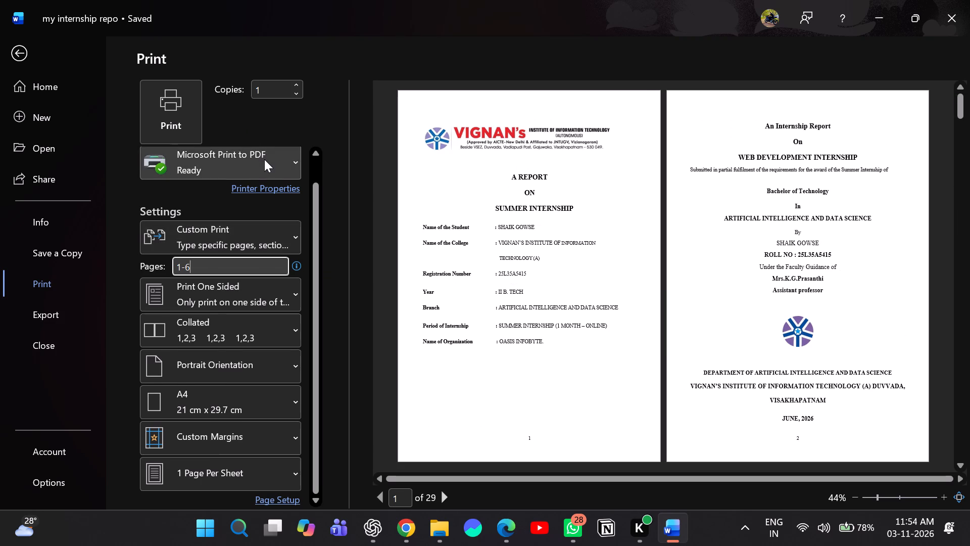
Print the chosen pages with Microsoft Print to PDF, saving the output as "report" in the Documents folder.
click(264, 159)
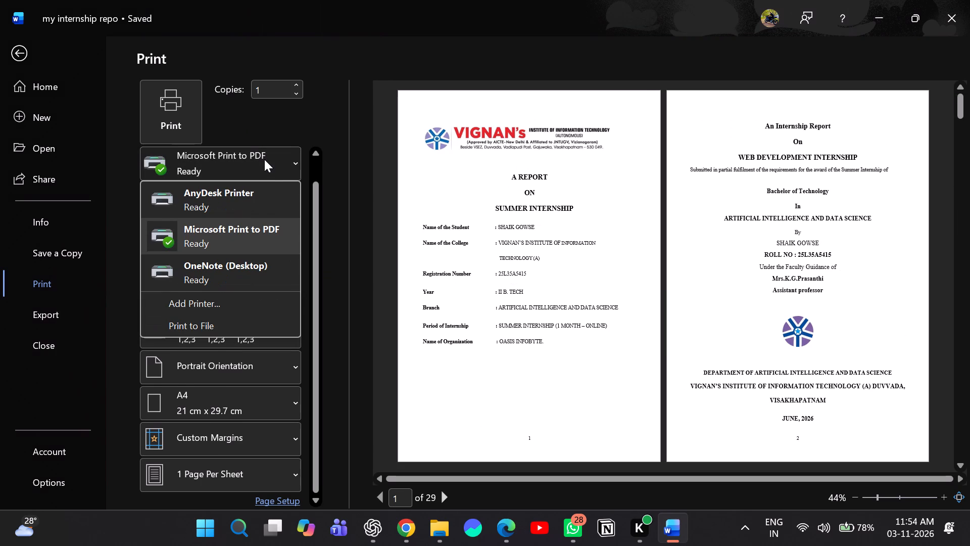
click(264, 159)
scroll(258, 341, down, 1)
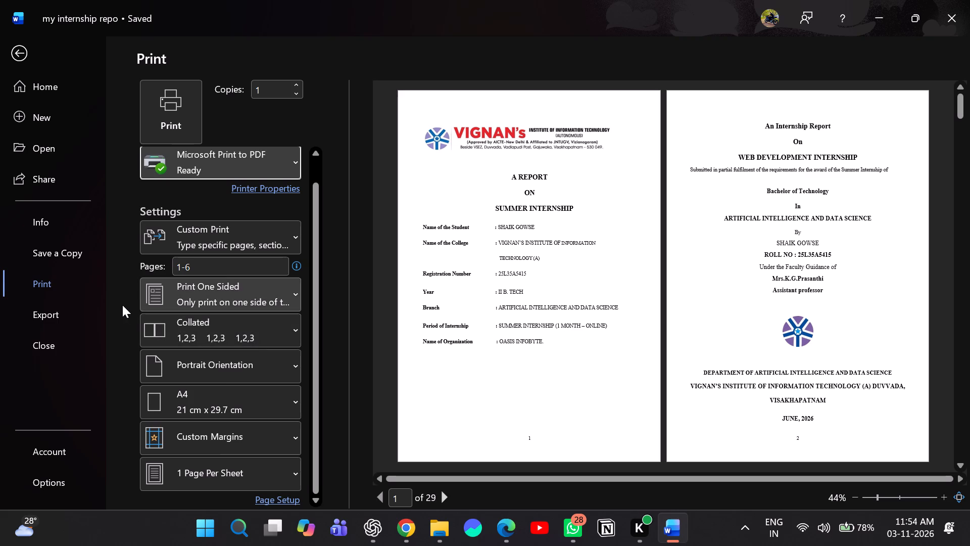
click(180, 109)
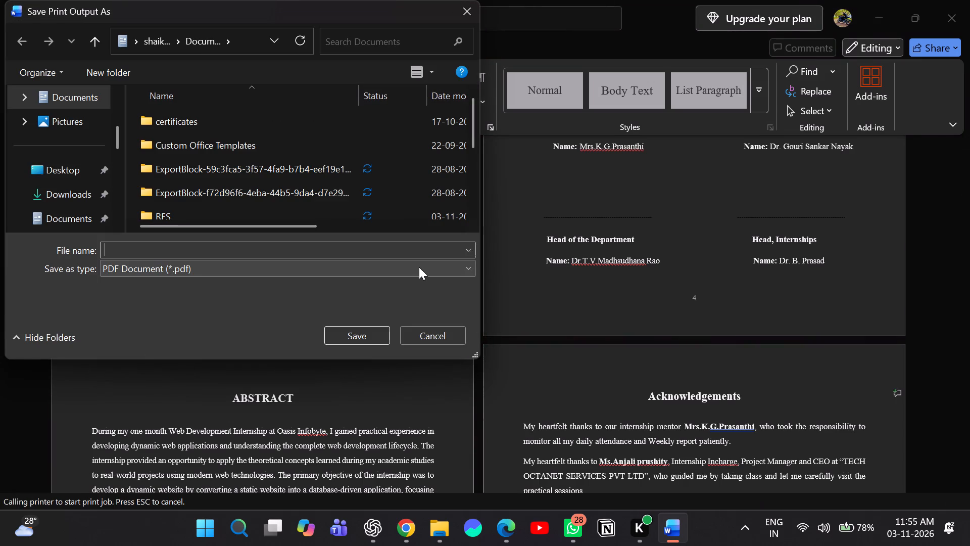
click(326, 245)
text(repor)
key(t)
key(Return)
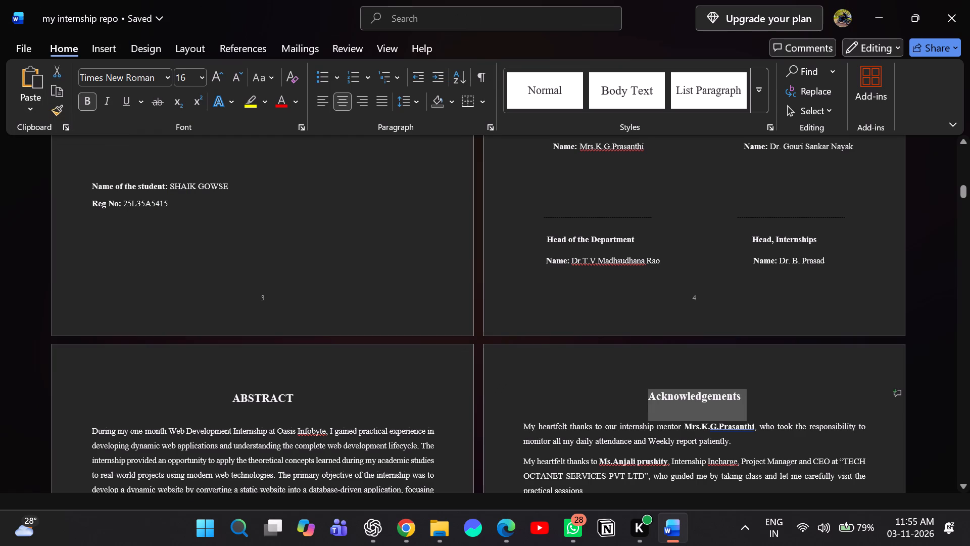
Switch to File Explorer and look for the newly printed PDF in the Downloads and Desktop folders.
click(437, 535)
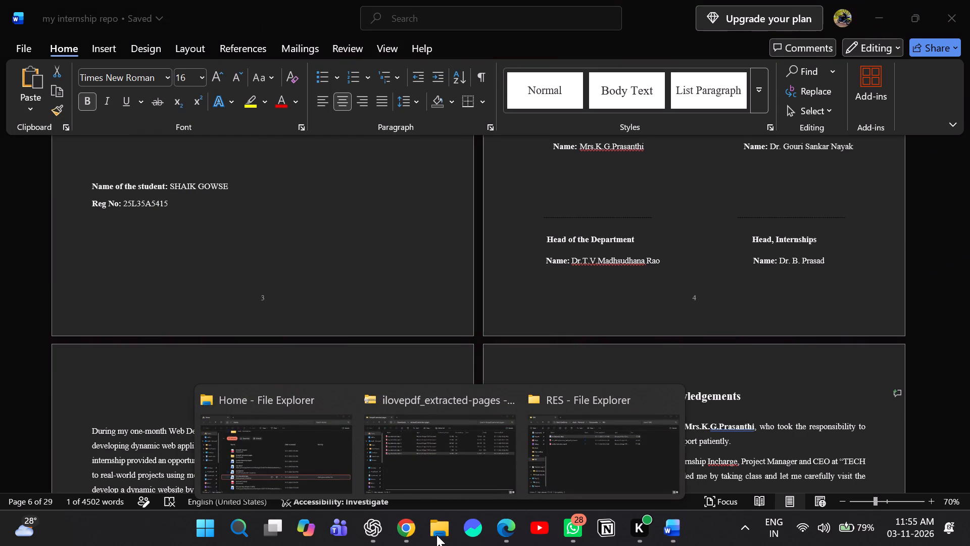
click(437, 535)
click(435, 491)
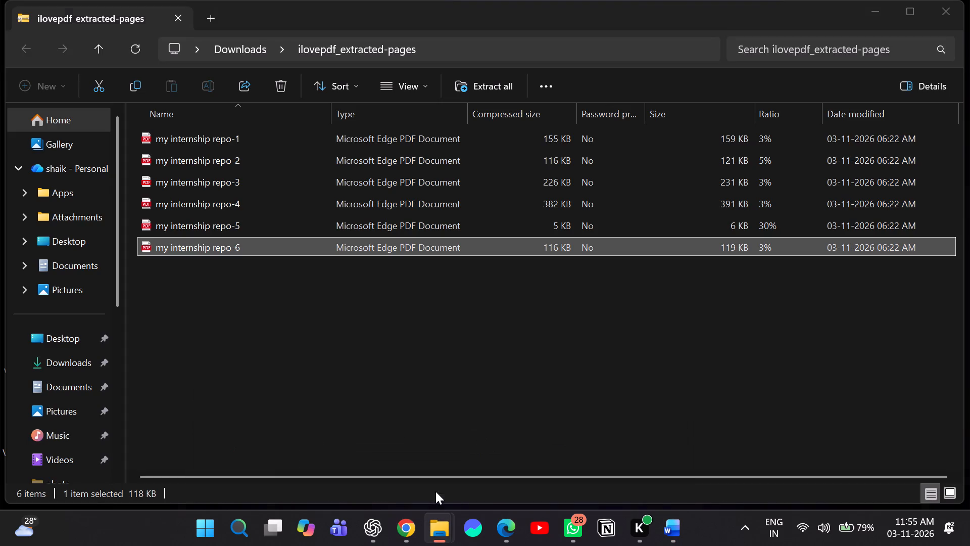
click(64, 353)
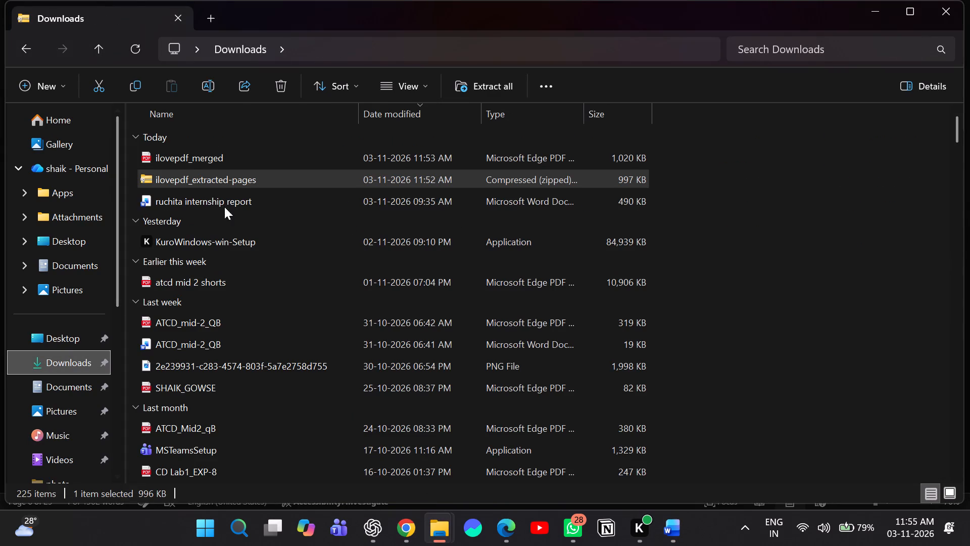
click(98, 342)
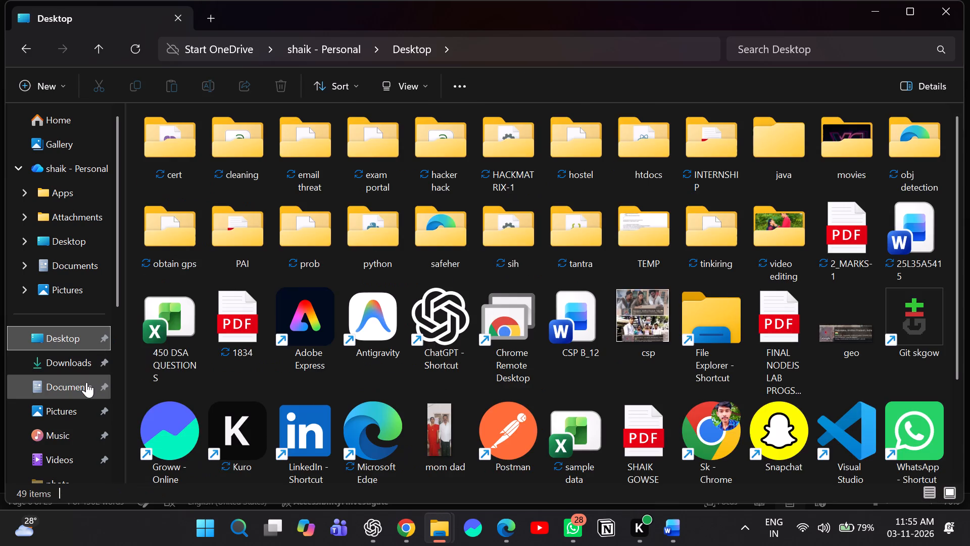
click(86, 382)
click(87, 372)
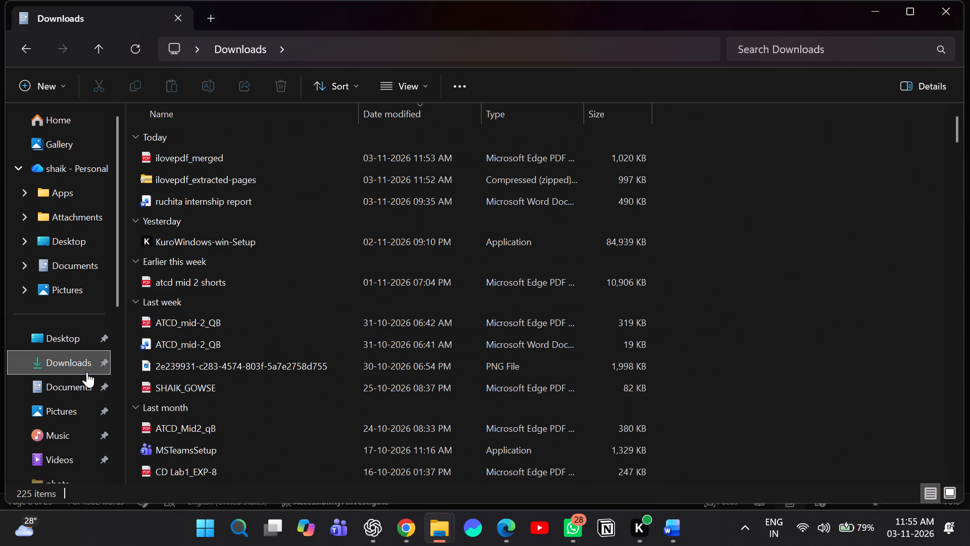
Search for "report" from File Explorer's Home location.
click(68, 113)
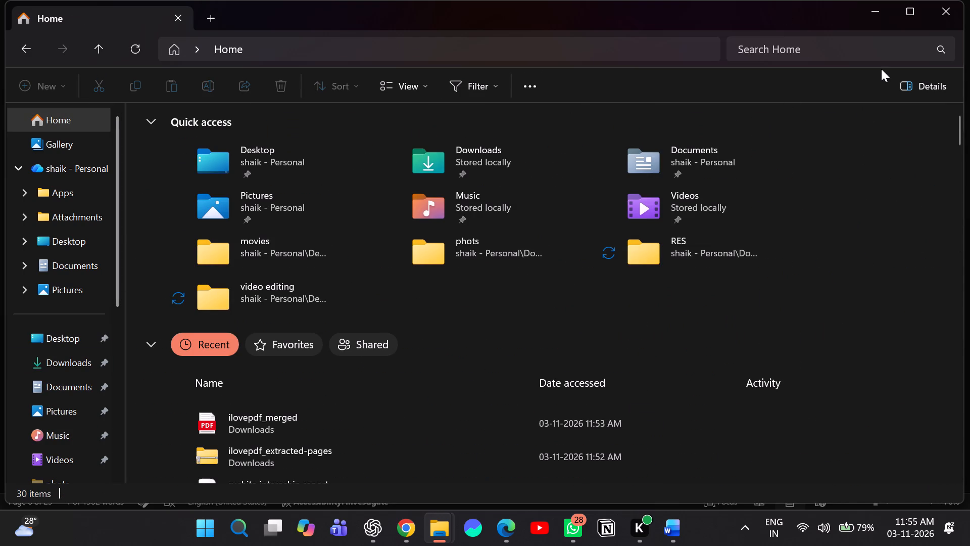
click(890, 53)
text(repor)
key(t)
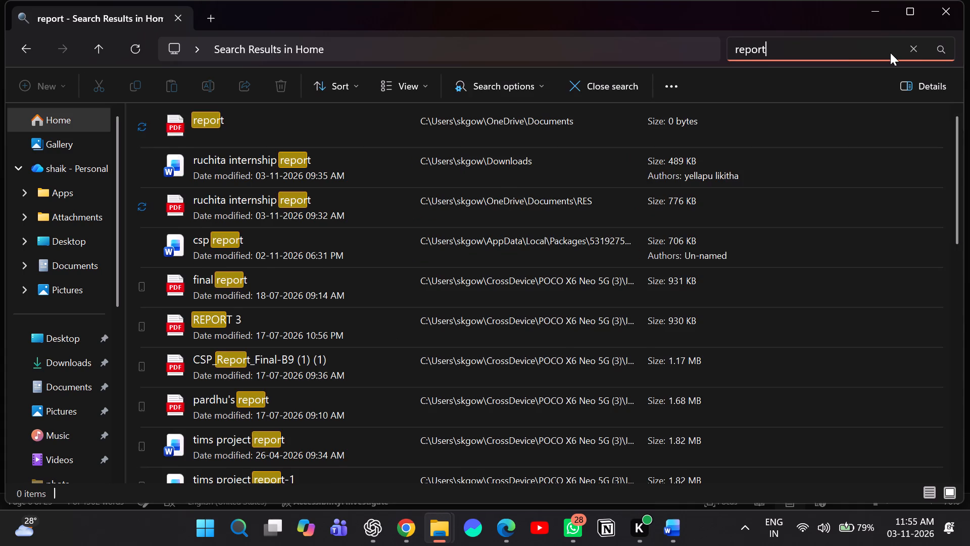
Open the report PDF stored in the OneDrive Documents folder and review its pages, including the certificate, Abstract and Acknowledgements.
double_click(718, 123)
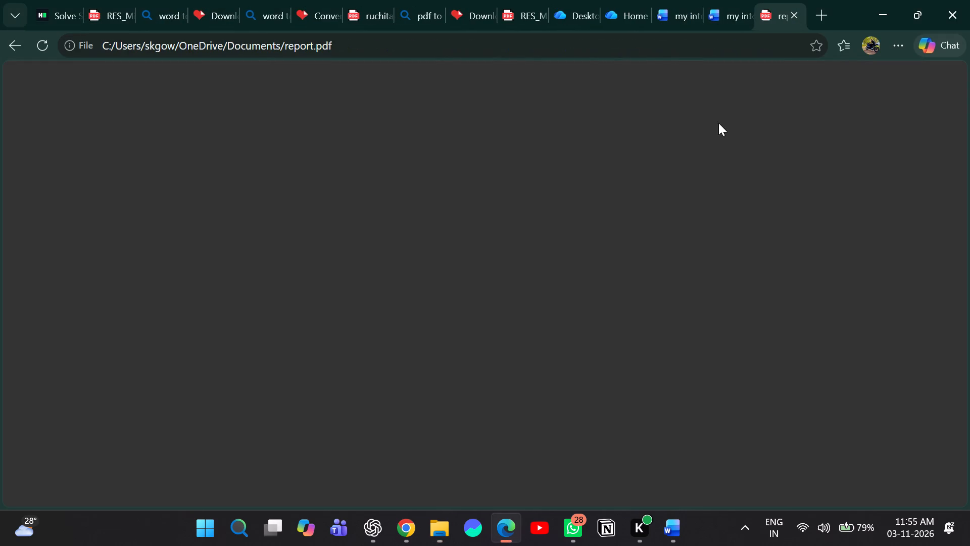
scroll(594, 280, down, 14)
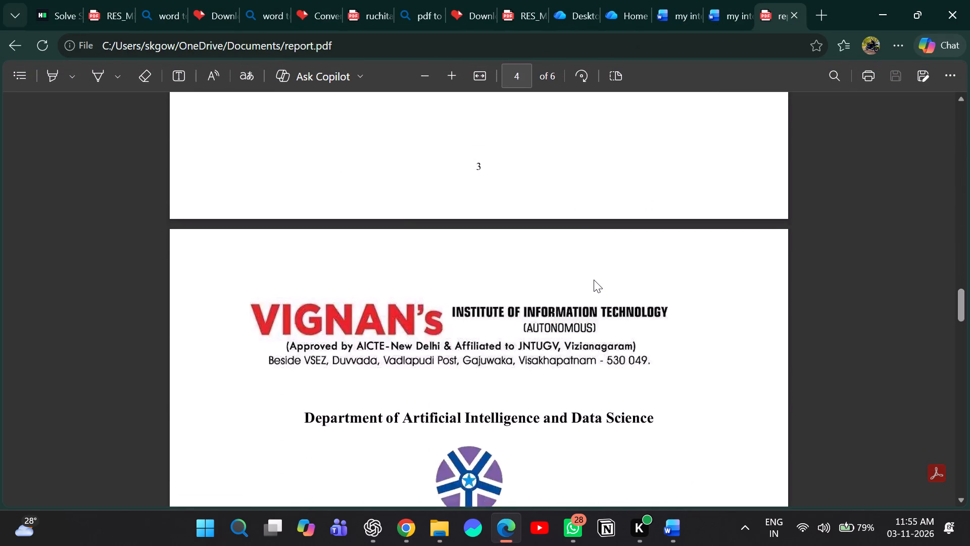
scroll(594, 280, down, 9)
scroll(594, 280, up, 5)
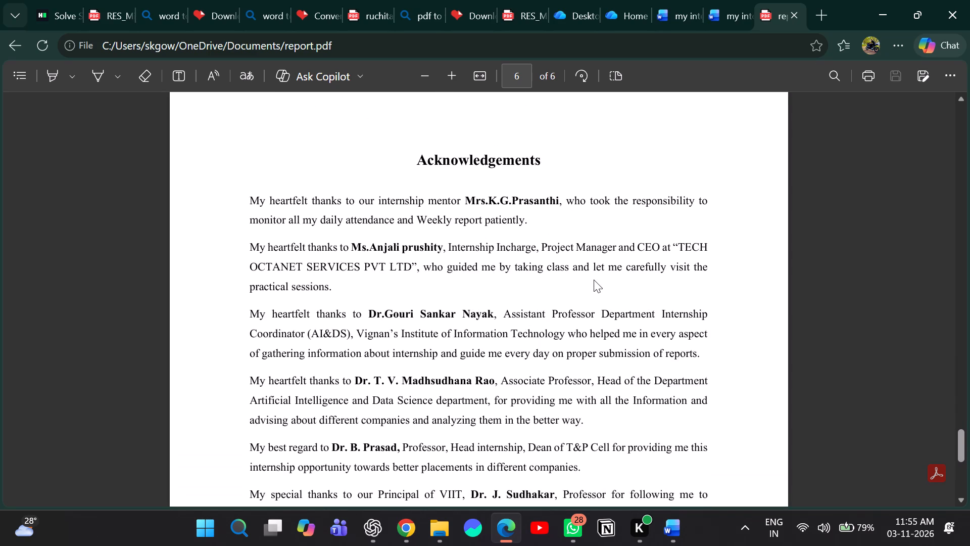
scroll(594, 280, down, 5)
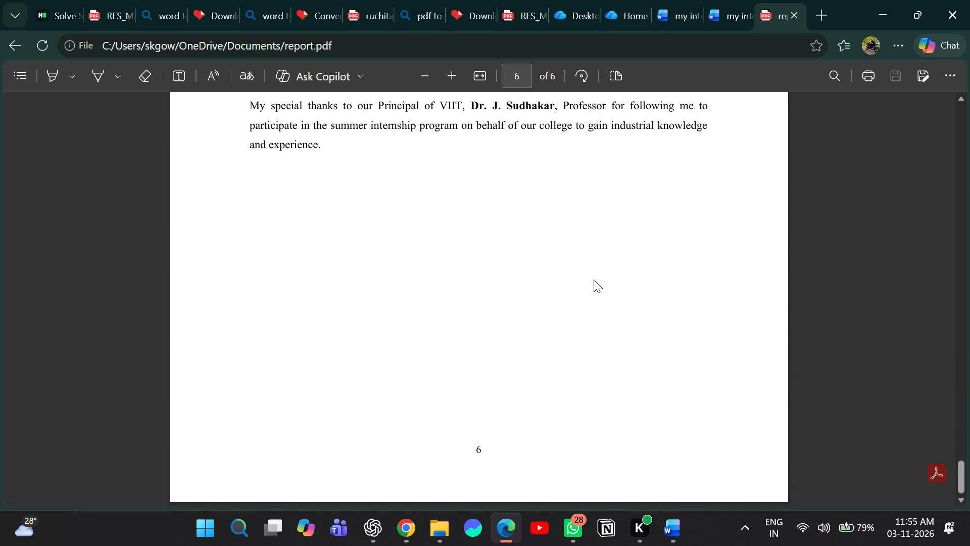
scroll(594, 280, up, 8)
scroll(594, 280, down, 1)
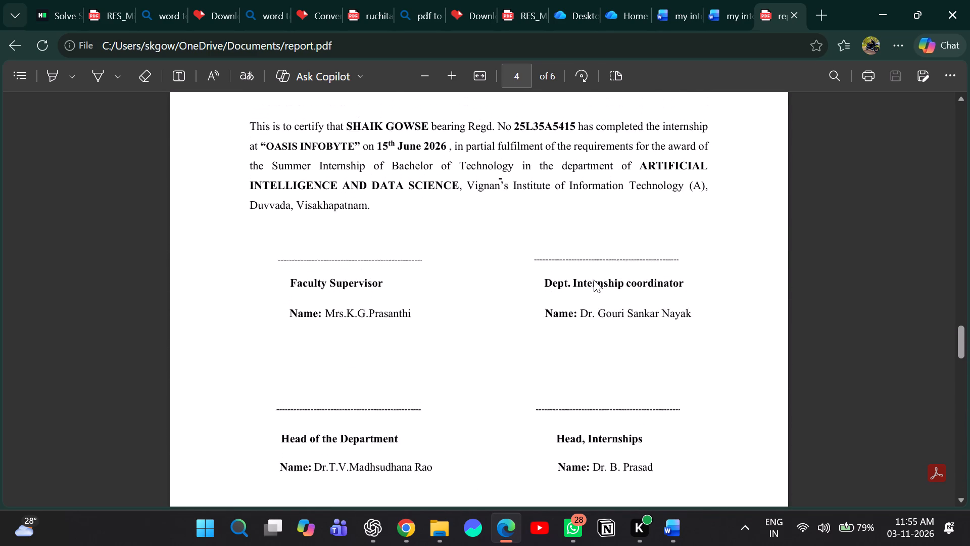
scroll(594, 280, down, 1)
scroll(594, 280, up, 3)
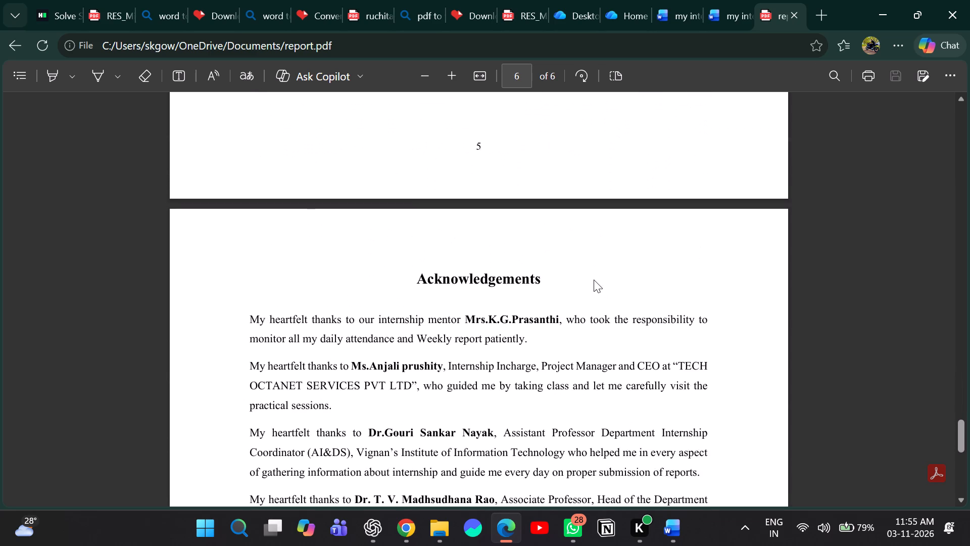
scroll(594, 280, up, 5)
scroll(594, 280, down, 1)
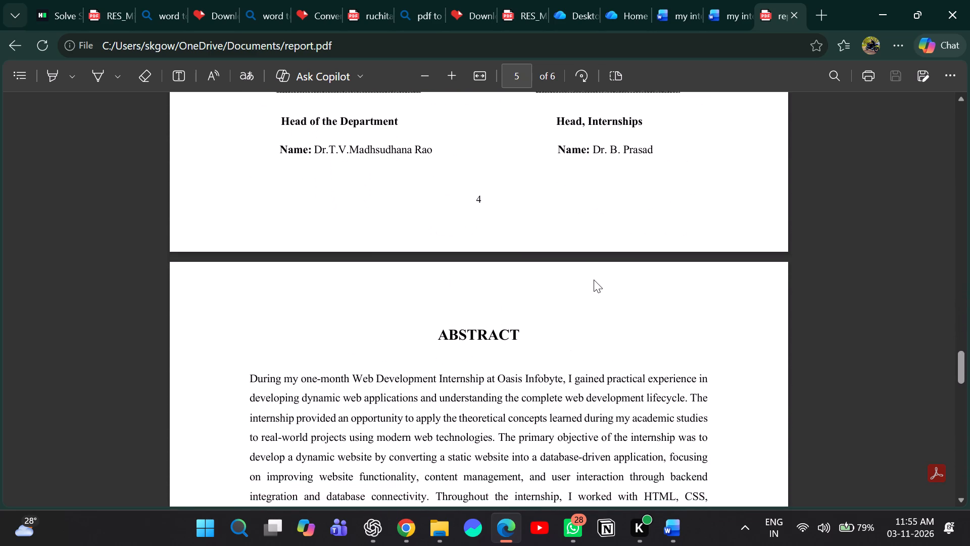
scroll(594, 280, down, 1)
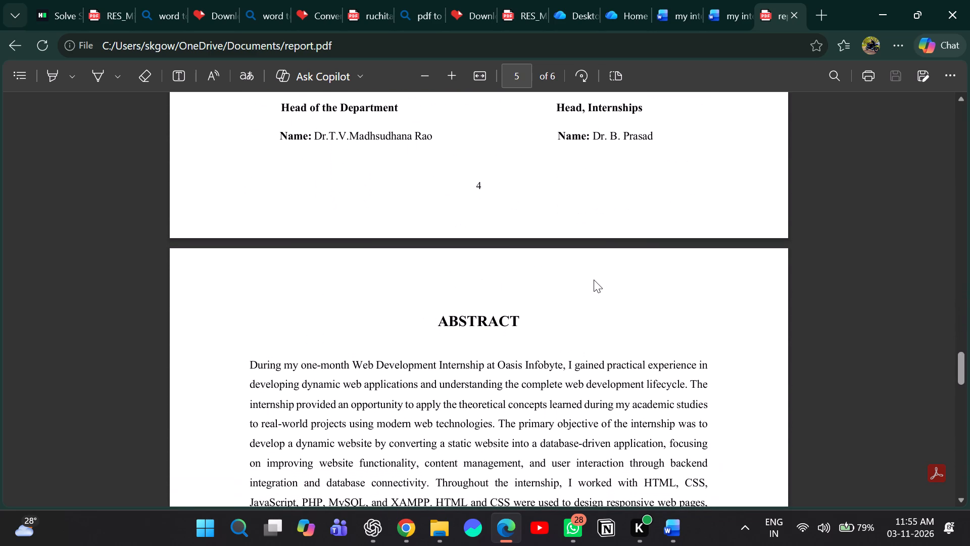
scroll(594, 280, down, 14)
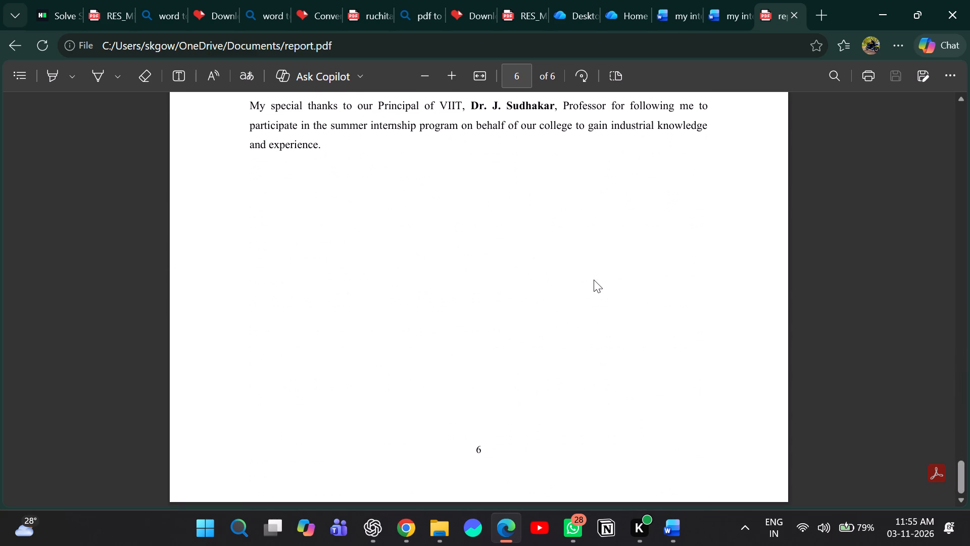
Copy the full file path of the open report PDF from Microsoft Edge's address bar.
click(424, 38)
key(ctrl+c)
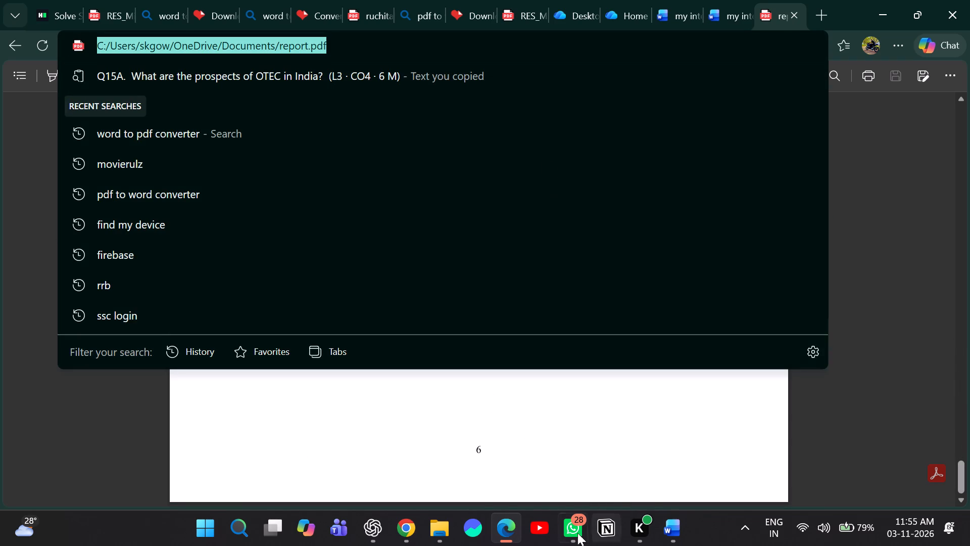
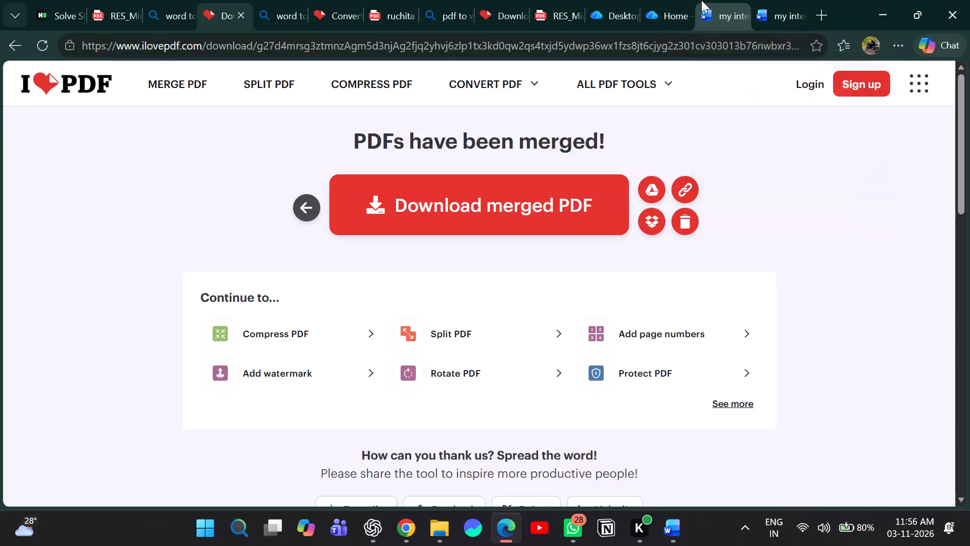
Close the iLovePDF browser tab showing the merged PDF download page.
key(ctrl+w)
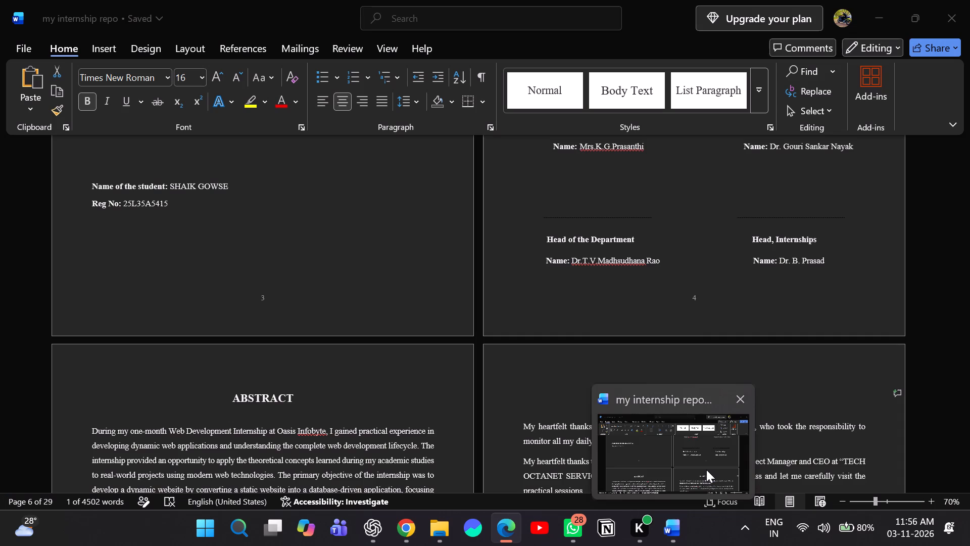
Switch to the "my internship repo" document in Word, save it and close its window.
click(706, 470)
key(ctrl+s)
scroll(660, 362, up, 1)
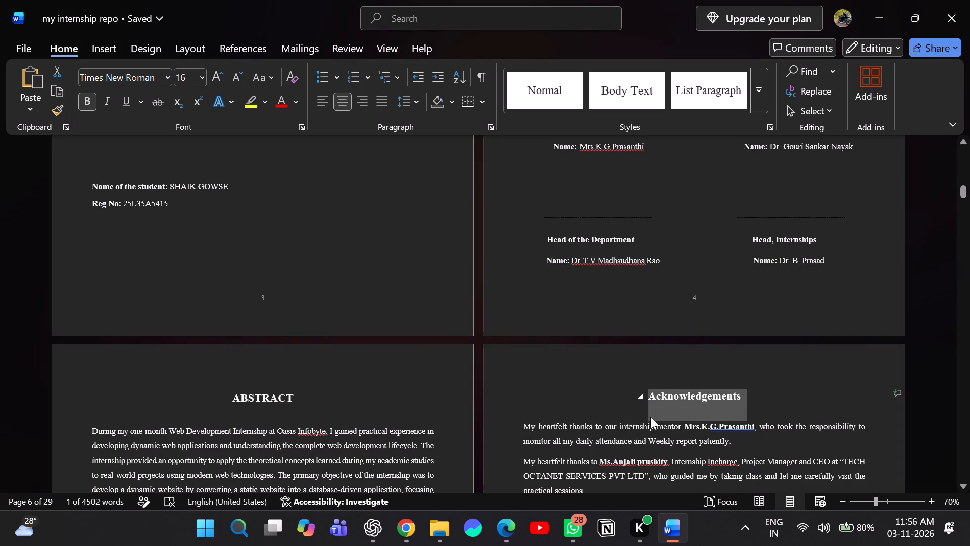
scroll(650, 417, up, 1)
click(969, 1)
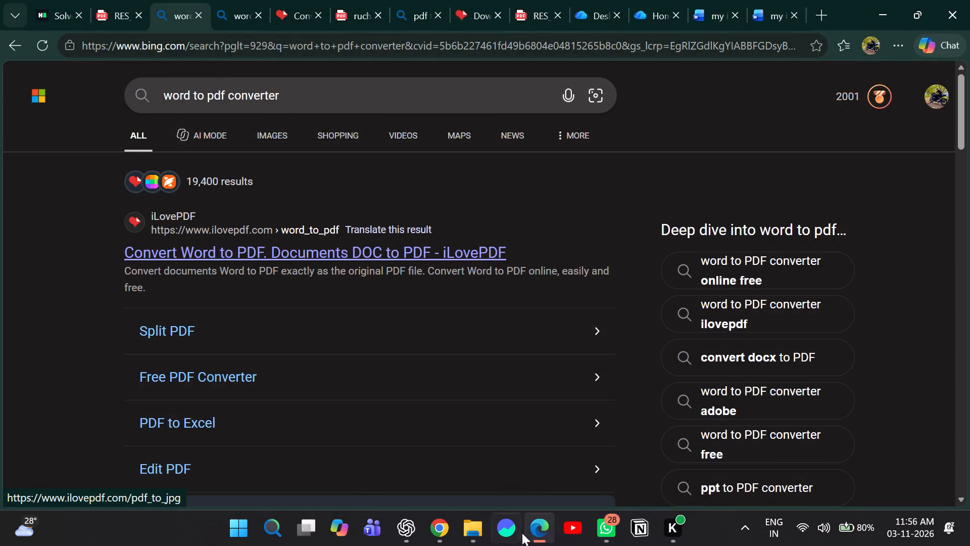
Switch to File Explorer's Home window and open report.pdf from its copied OneDrive Documents path.
click(477, 532)
click(332, 464)
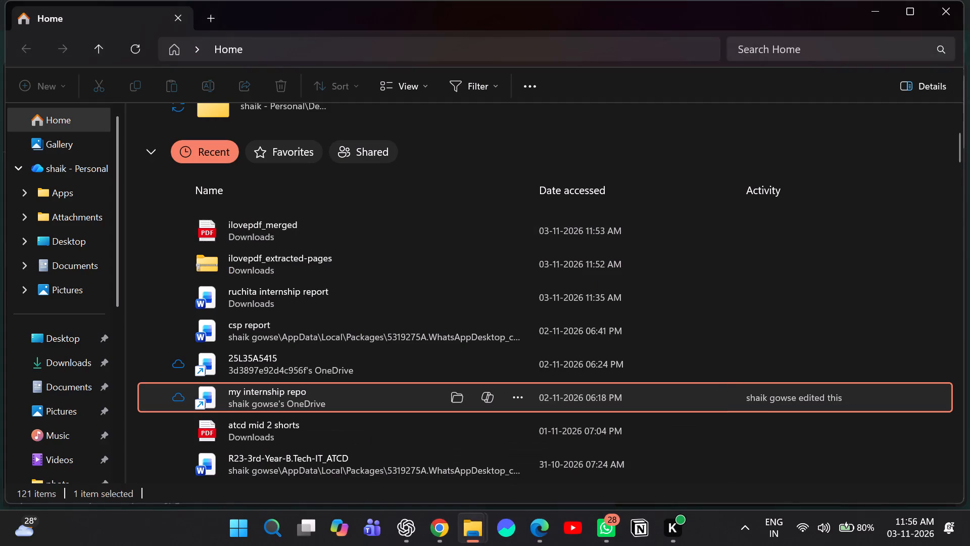
click(885, 49)
key(ctrl+v)
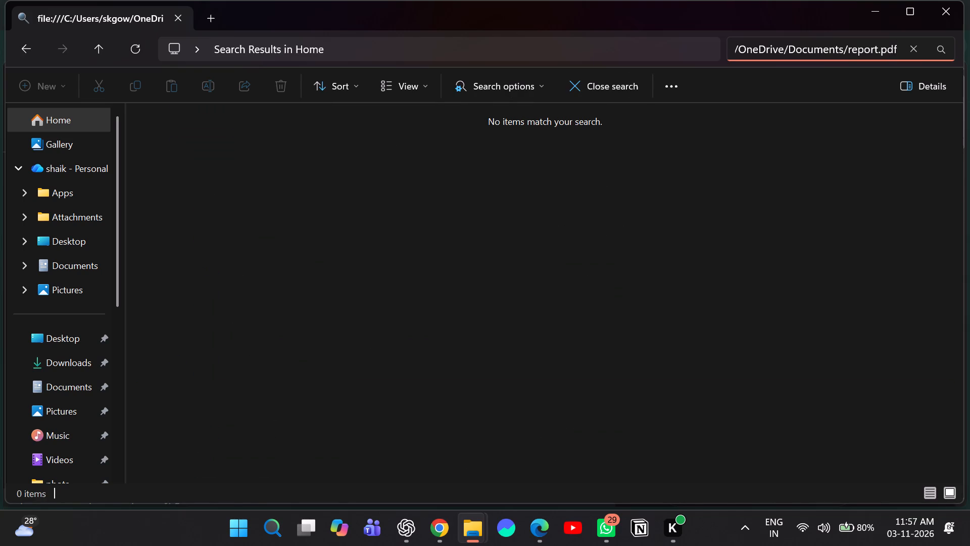
key(ctrl+a)
key(ctrl+BackSpace)
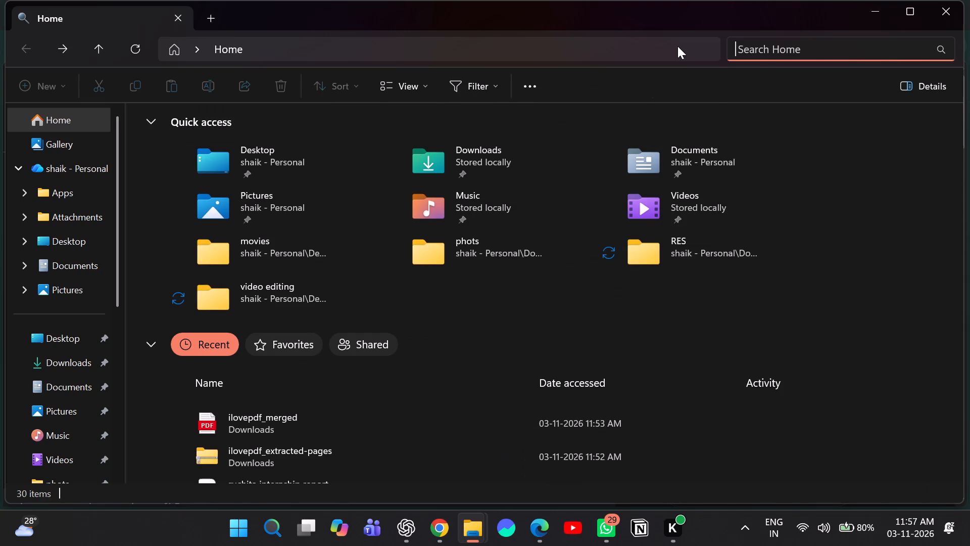
click(677, 46)
key(ctrl+v)
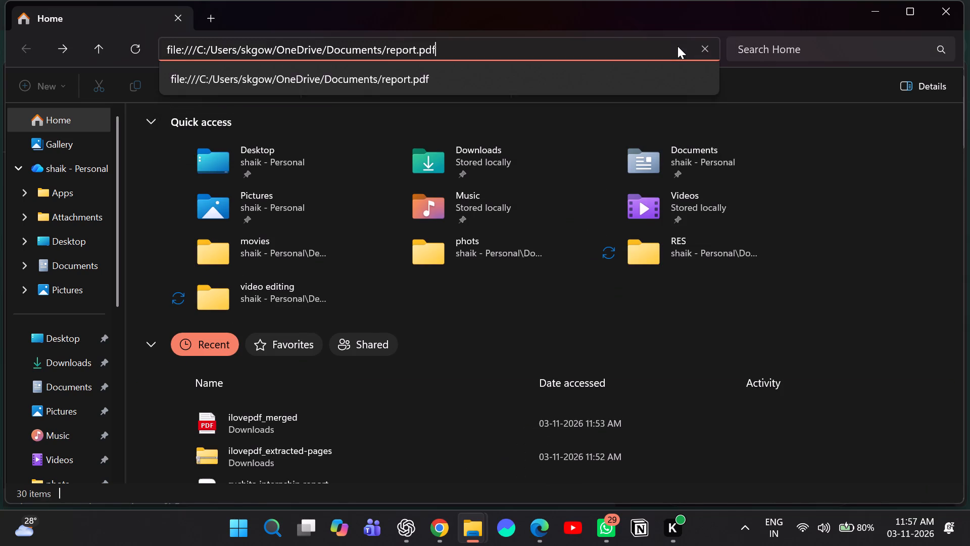
key(Return)
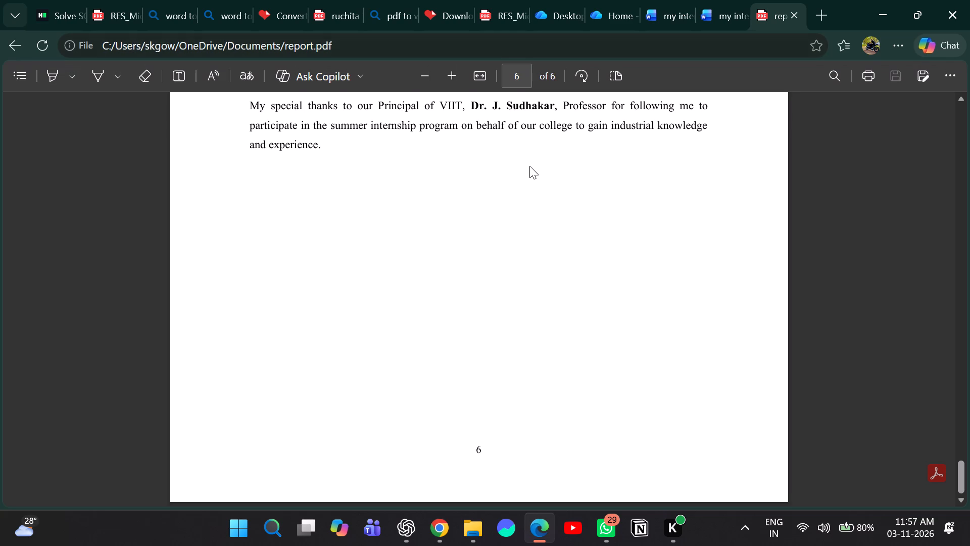
Go back to the start of the PDF and check the student, college and internship details on page 1.
scroll(529, 166, up, 15)
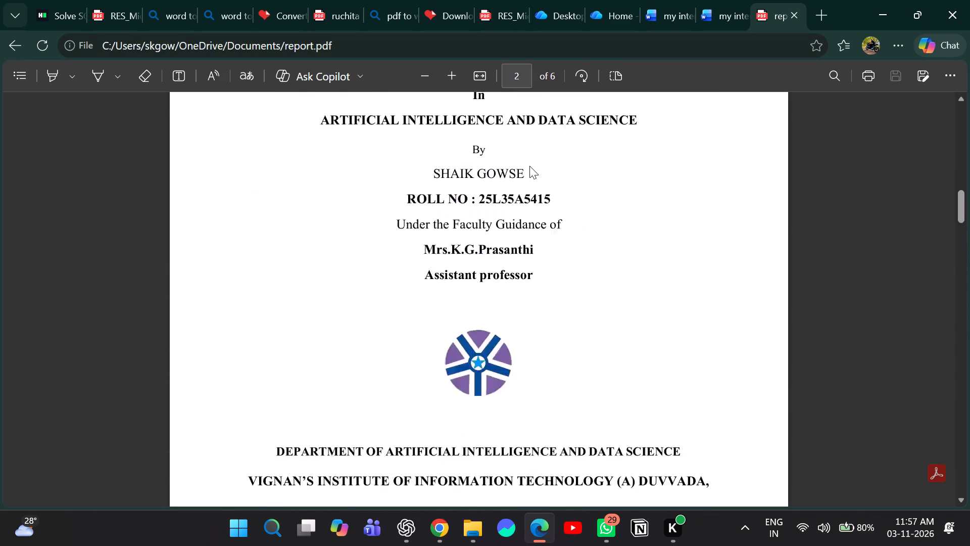
scroll(529, 166, up, 6)
scroll(596, 258, down, 1)
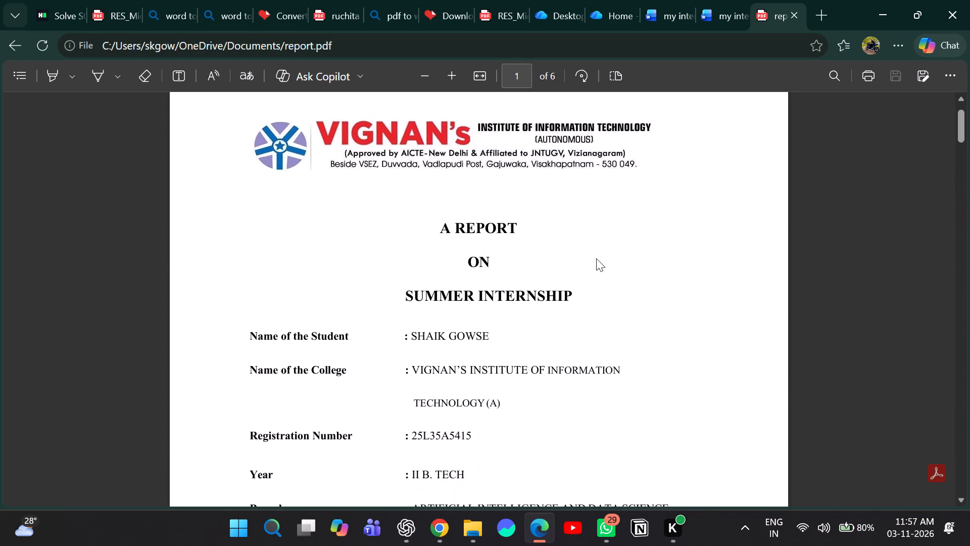
scroll(596, 258, down, 1)
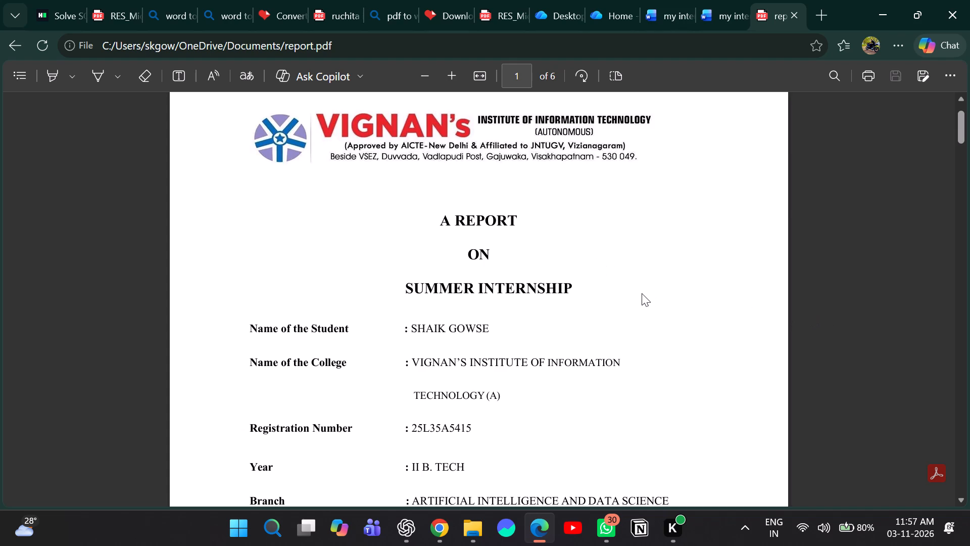
scroll(642, 293, down, 1)
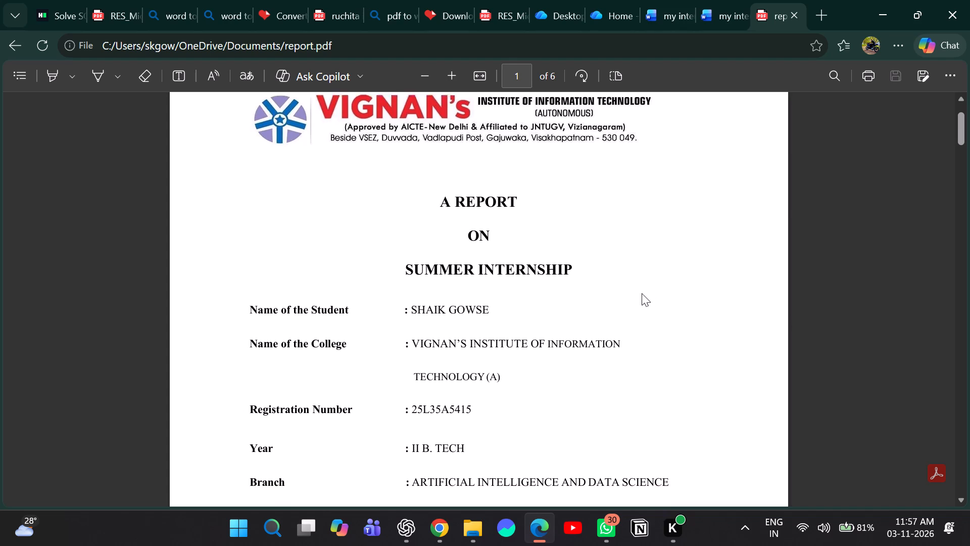
scroll(642, 293, down, 2)
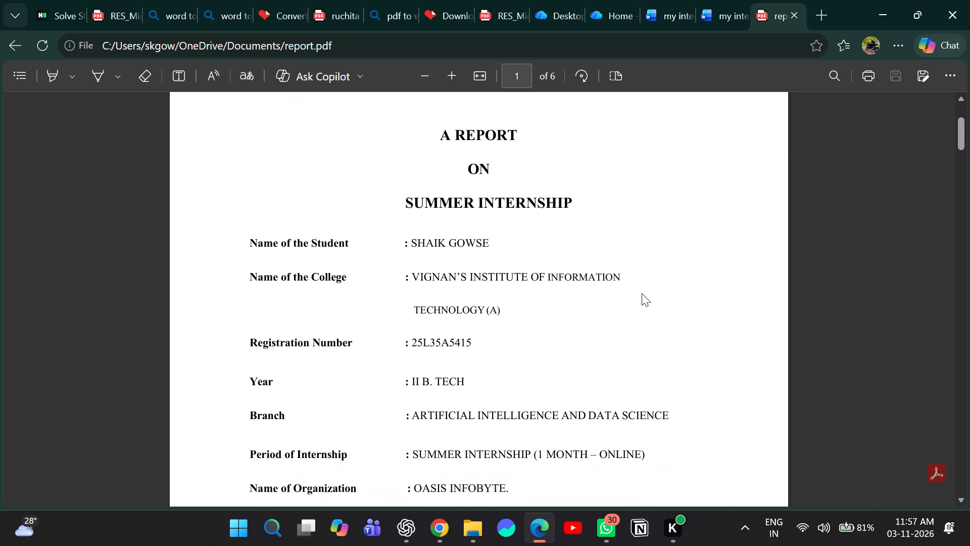
scroll(642, 293, down, 3)
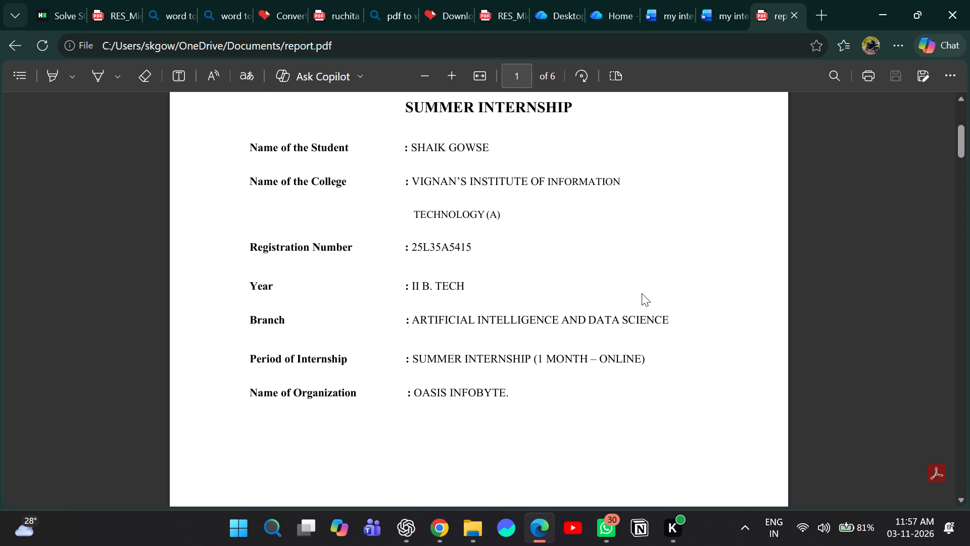
scroll(642, 293, down, 4)
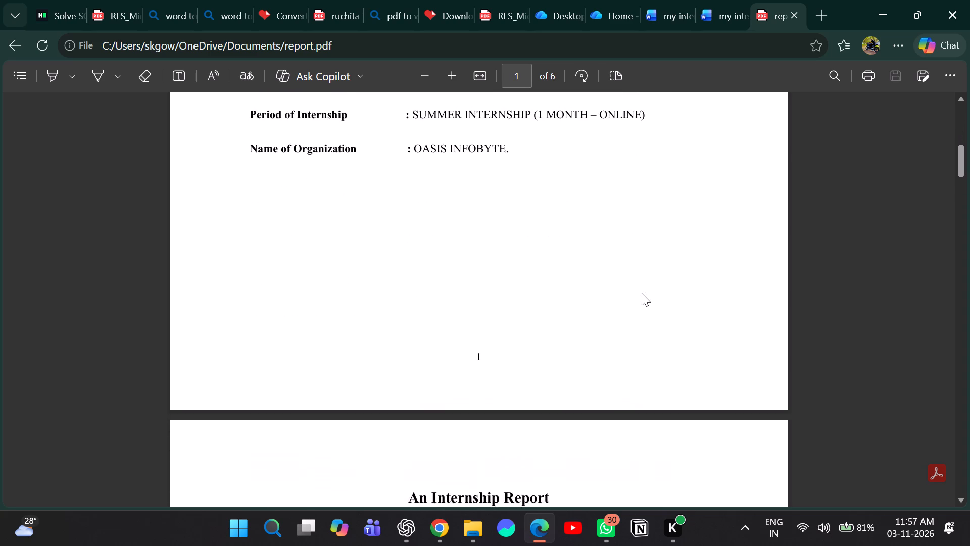
scroll(642, 293, up, 4)
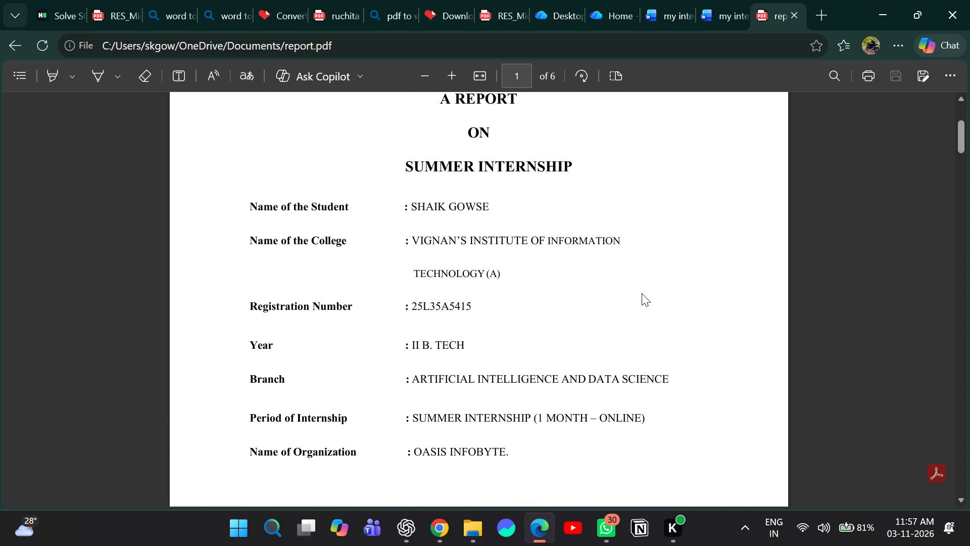
scroll(642, 293, up, 1)
scroll(642, 293, down, 1)
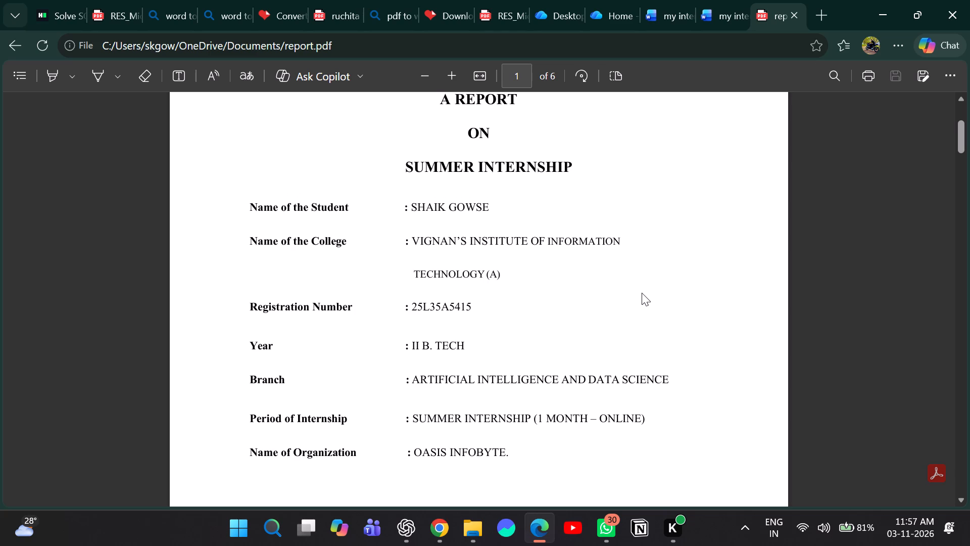
Check the internship report title page and the student declaration on pages 2 and 3.
scroll(642, 293, down, 1)
scroll(614, 260, down, 7)
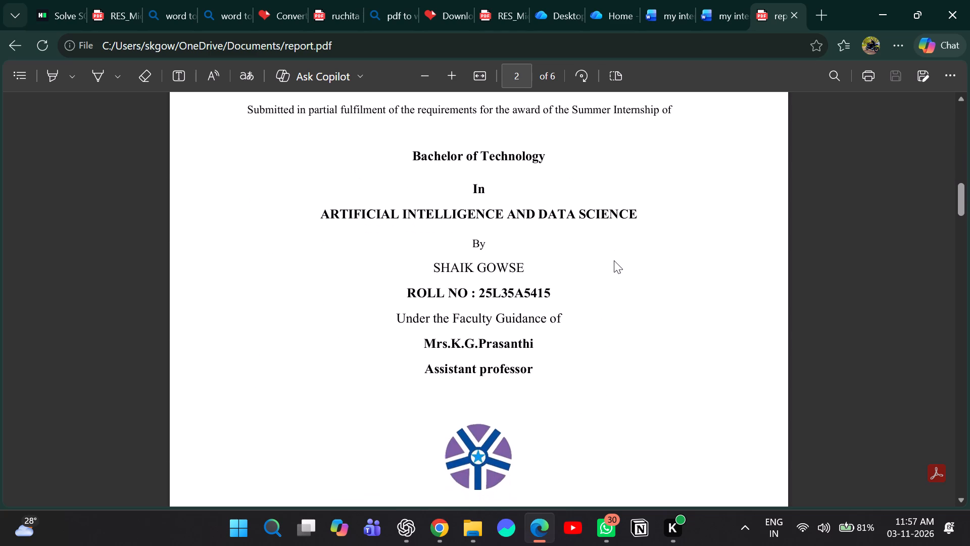
scroll(614, 260, down, 9)
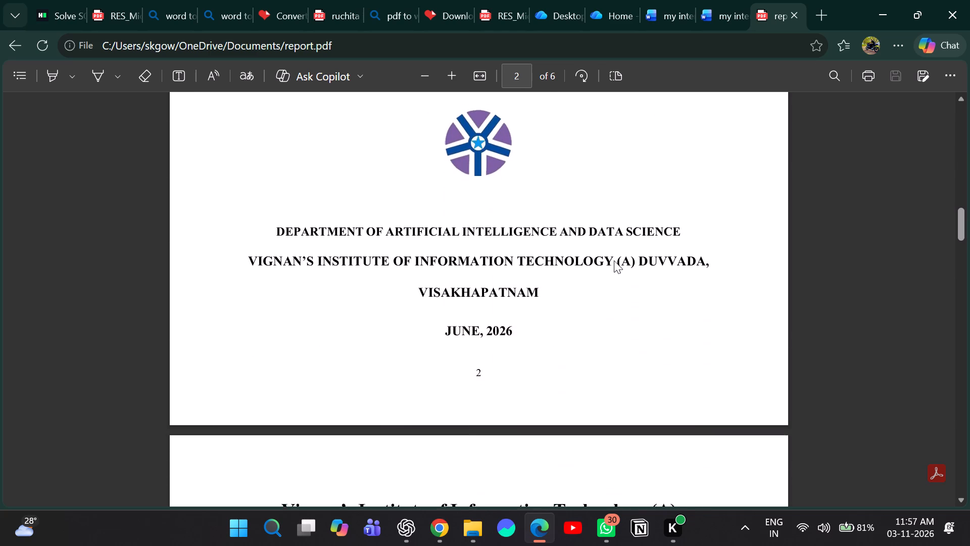
scroll(614, 260, down, 10)
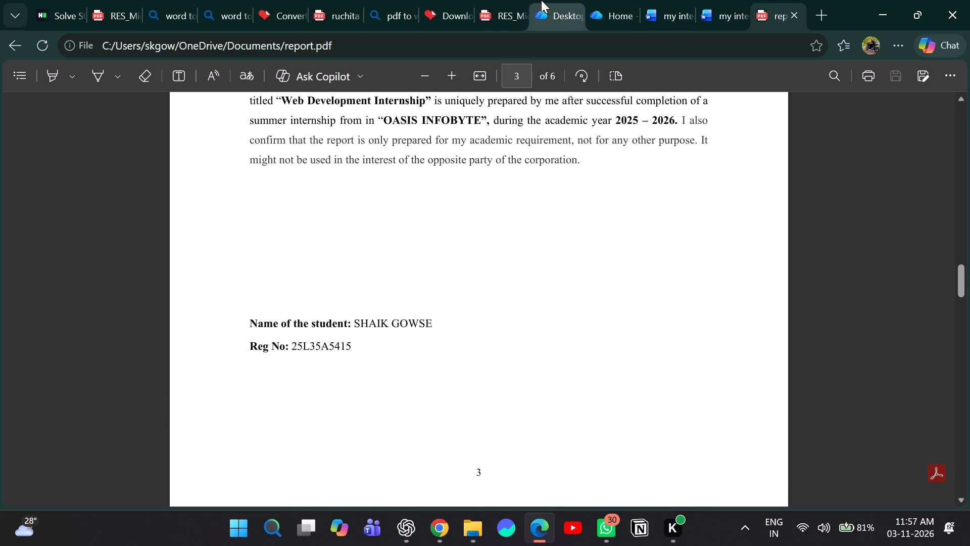
scroll(522, 257, down, 5)
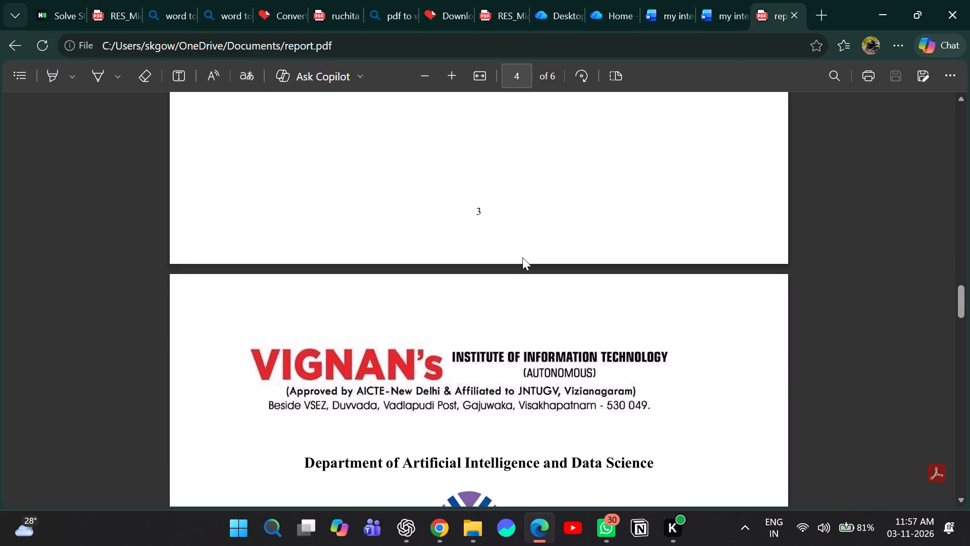
Examine the certificate on page 4, checking its wording and the supervisor, coordinator and department head signature blocks.
scroll(522, 257, down, 4)
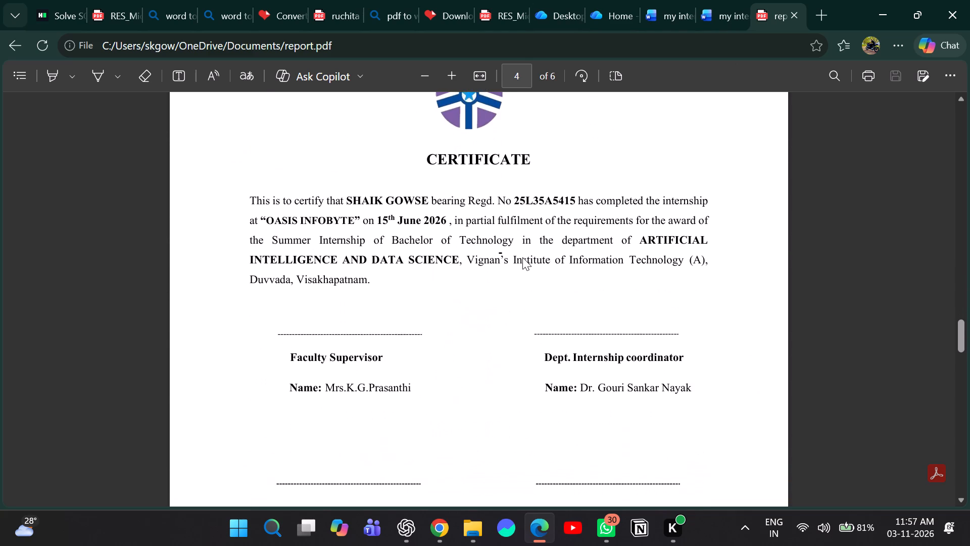
scroll(522, 257, down, 1)
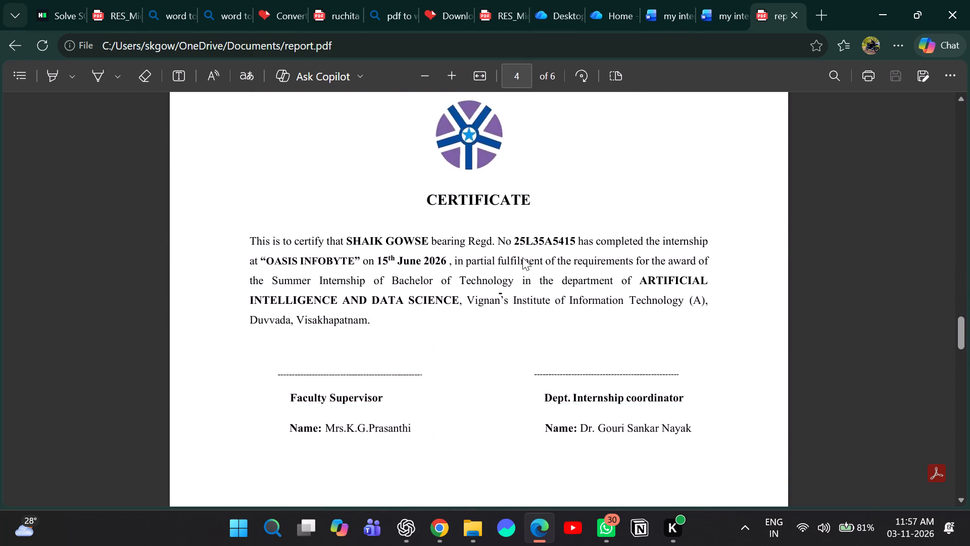
scroll(522, 257, down, 2)
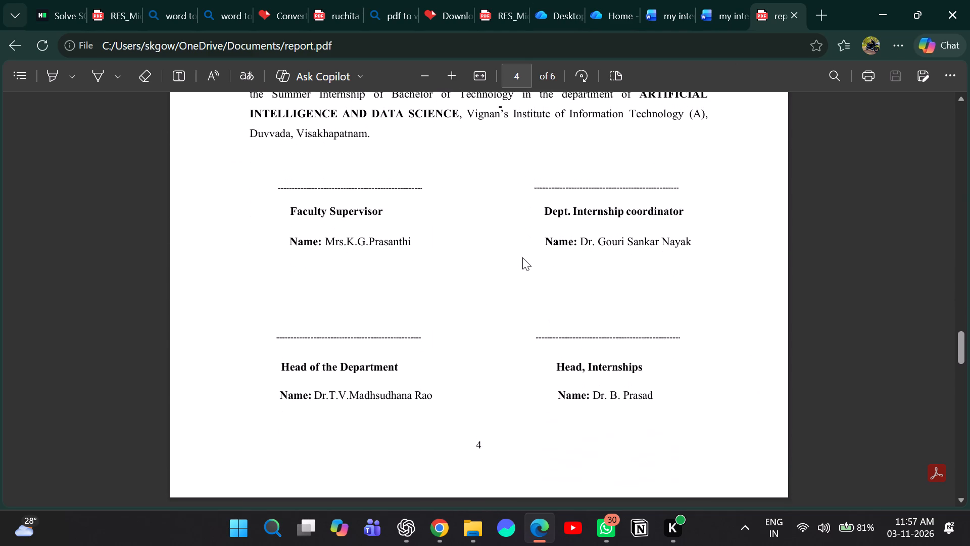
scroll(522, 257, down, 1)
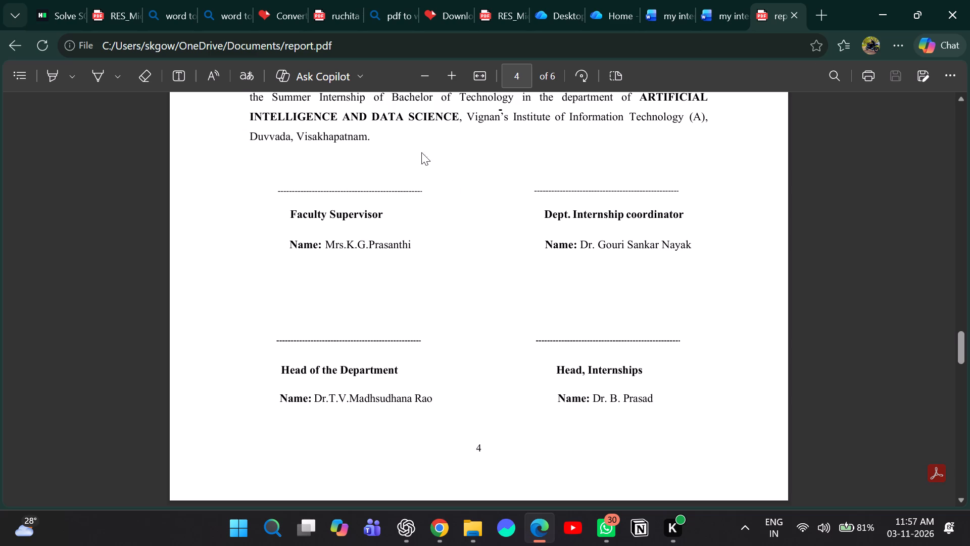
double_click(300, 264)
scroll(426, 281, down, 1)
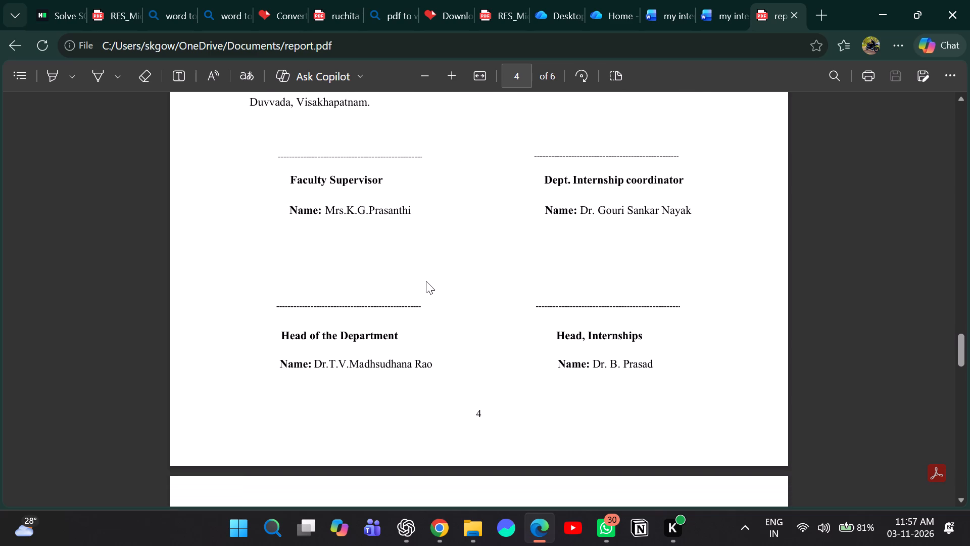
scroll(426, 281, down, 3)
scroll(426, 281, up, 1)
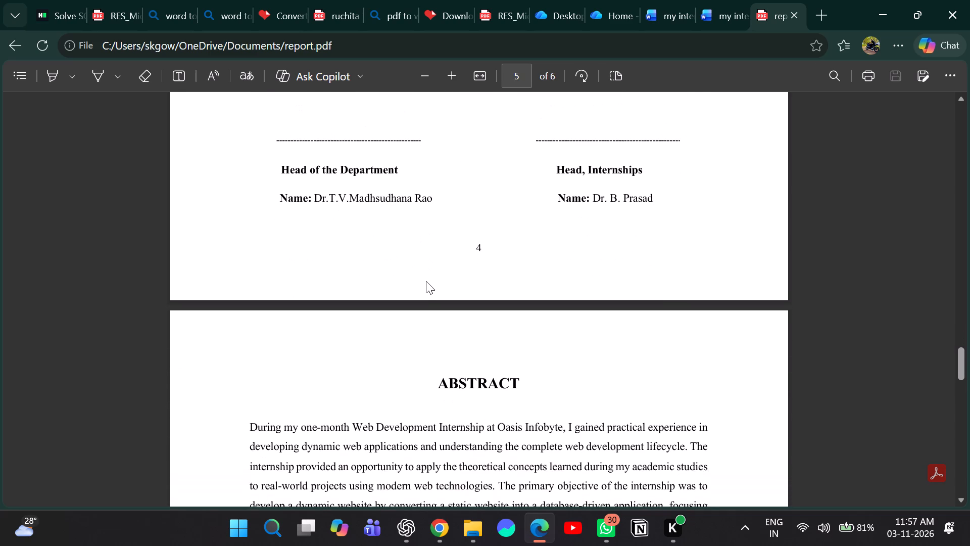
scroll(426, 281, up, 2)
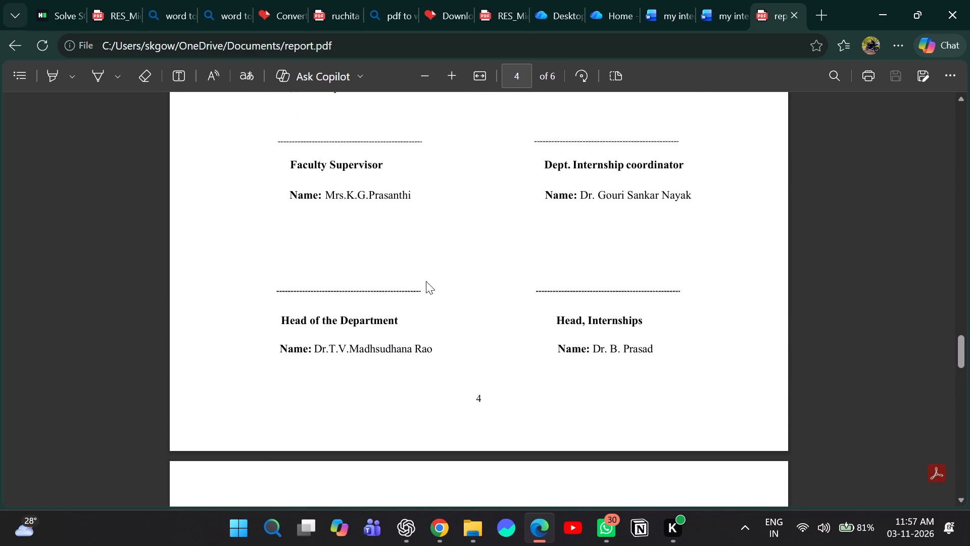
scroll(426, 281, up, 1)
triple_click(572, 197)
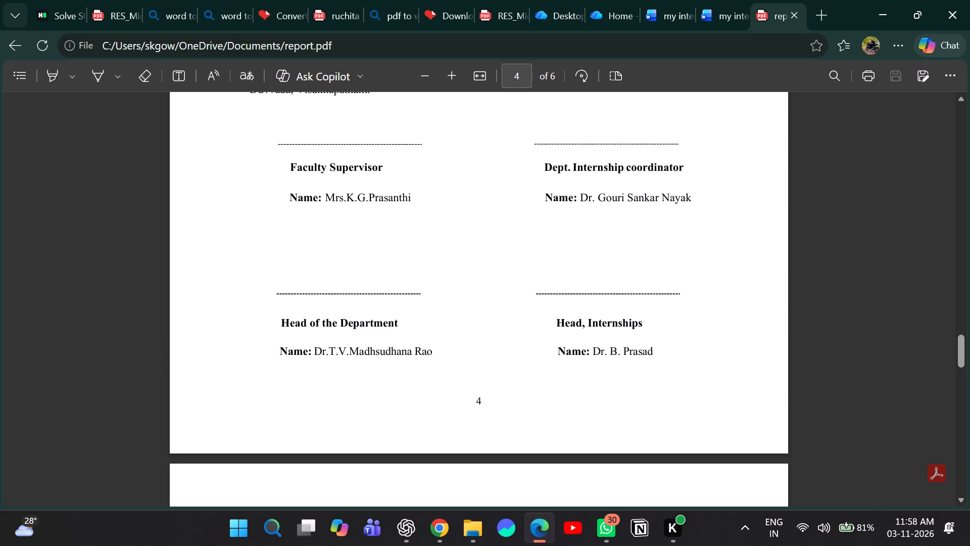
click(572, 197)
click(573, 237)
scroll(605, 211, up, 1)
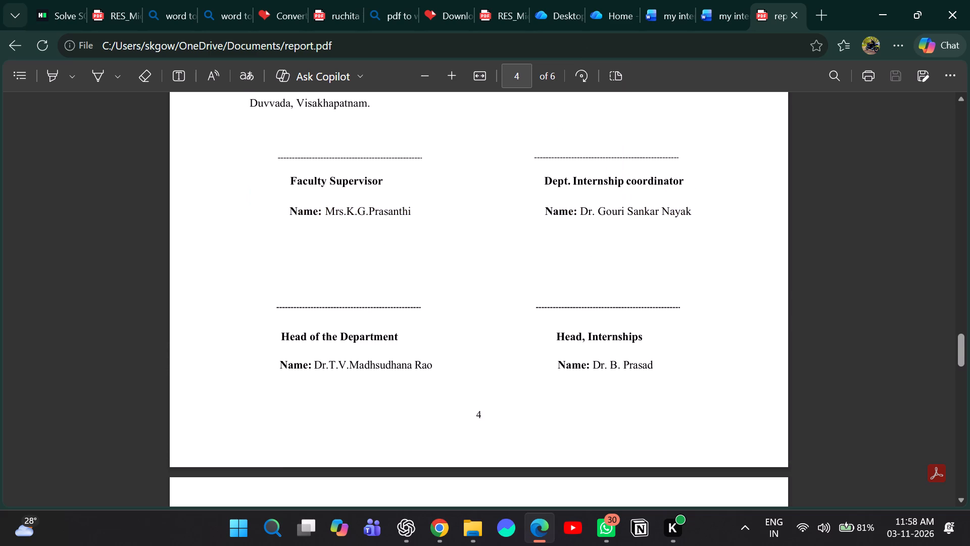
scroll(605, 211, up, 2)
scroll(605, 211, down, 2)
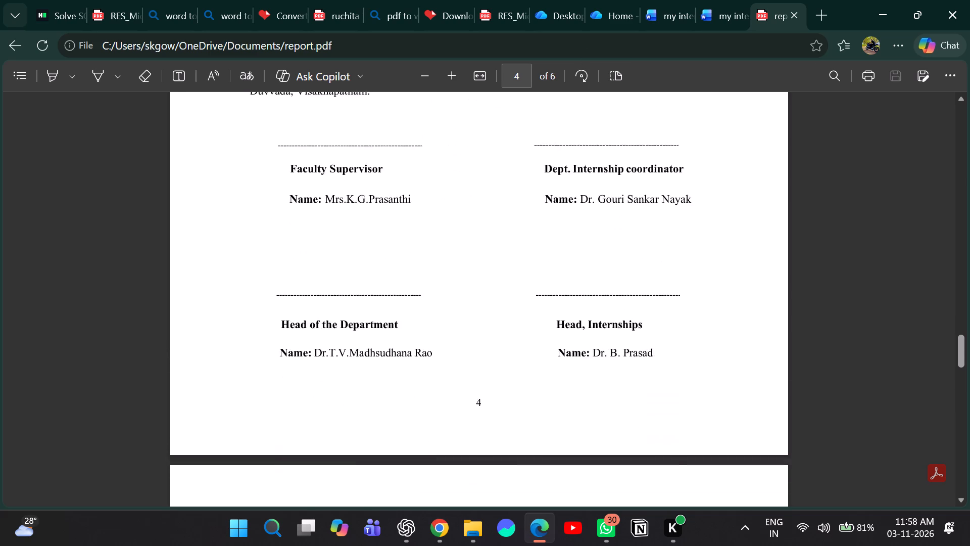
Read through the Abstract and Acknowledgements on pages 5 and 6 to the end of the PDF.
scroll(605, 211, down, 5)
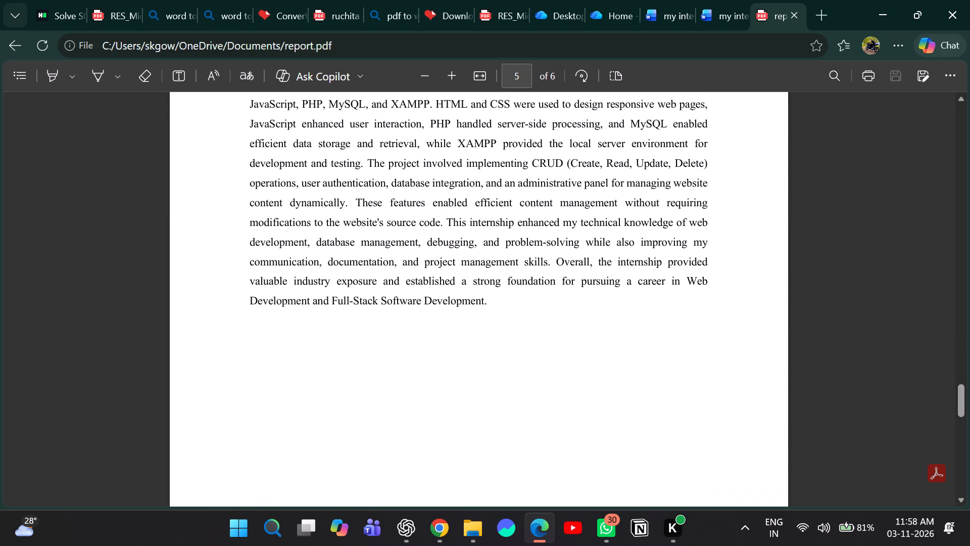
scroll(605, 211, down, 10)
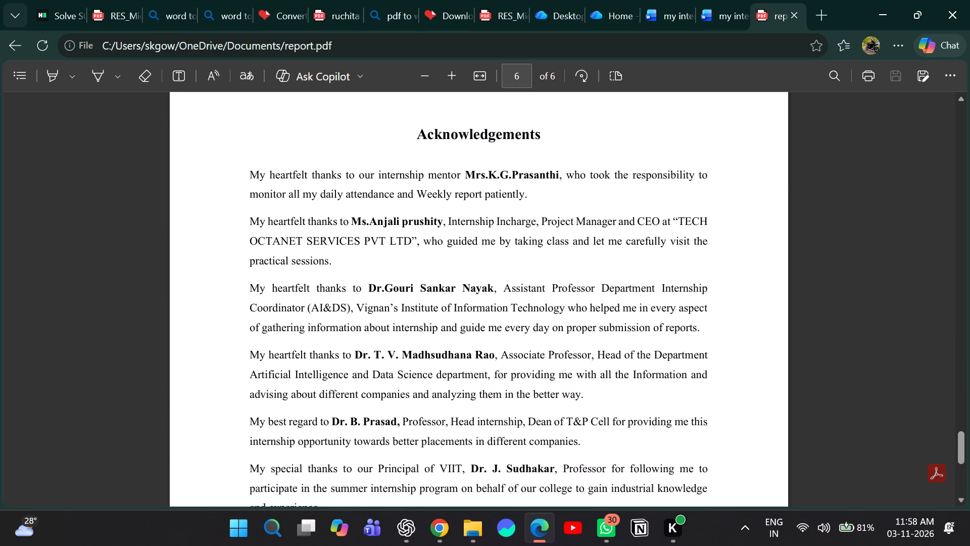
scroll(605, 211, down, 4)
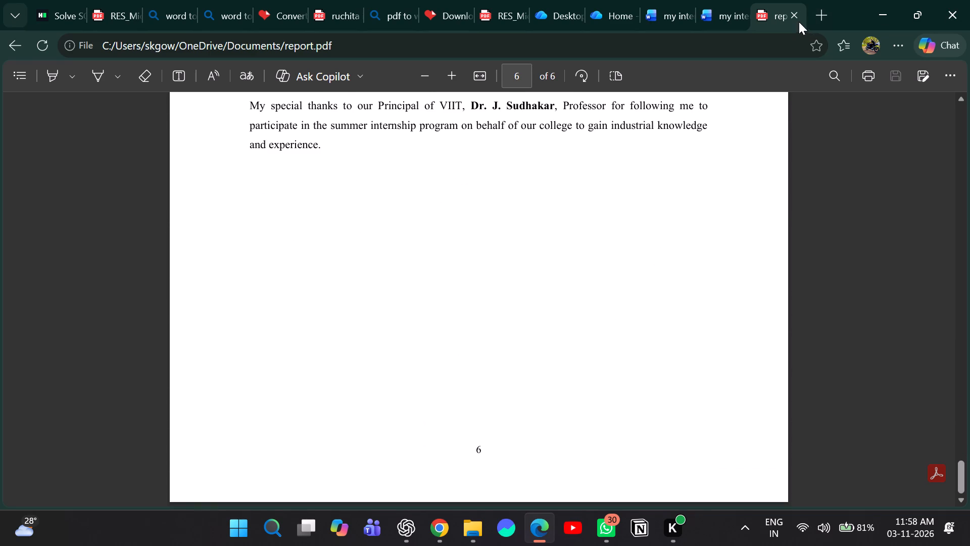
Close the report PDF and the last opened copy of the "my internship repo" document in the browser.
click(798, 18)
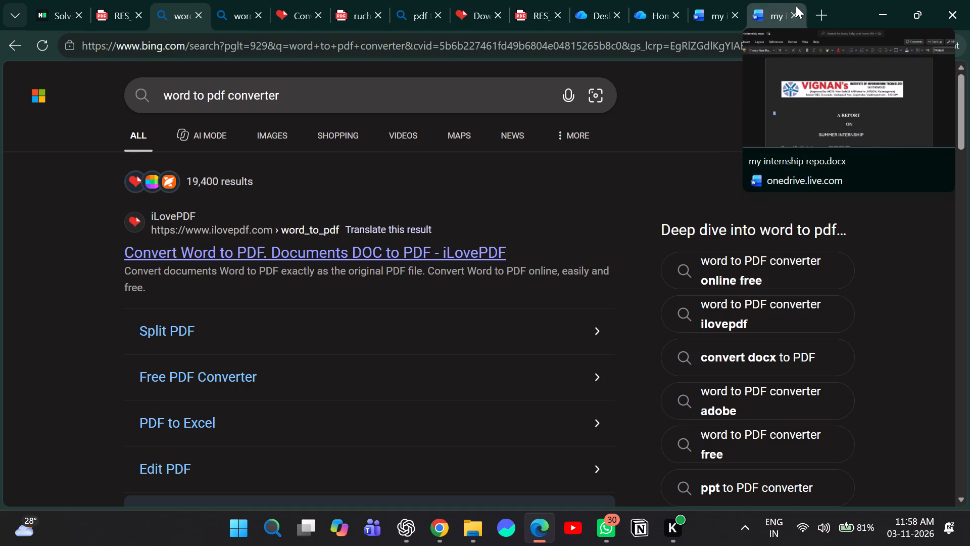
click(793, 13)
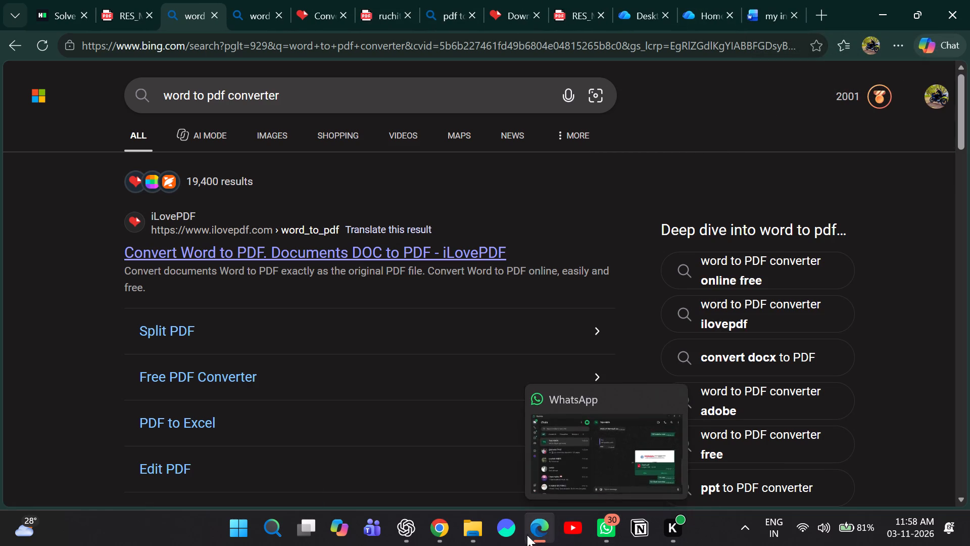
Close the File Explorer window showing the "report" search results.
click(474, 535)
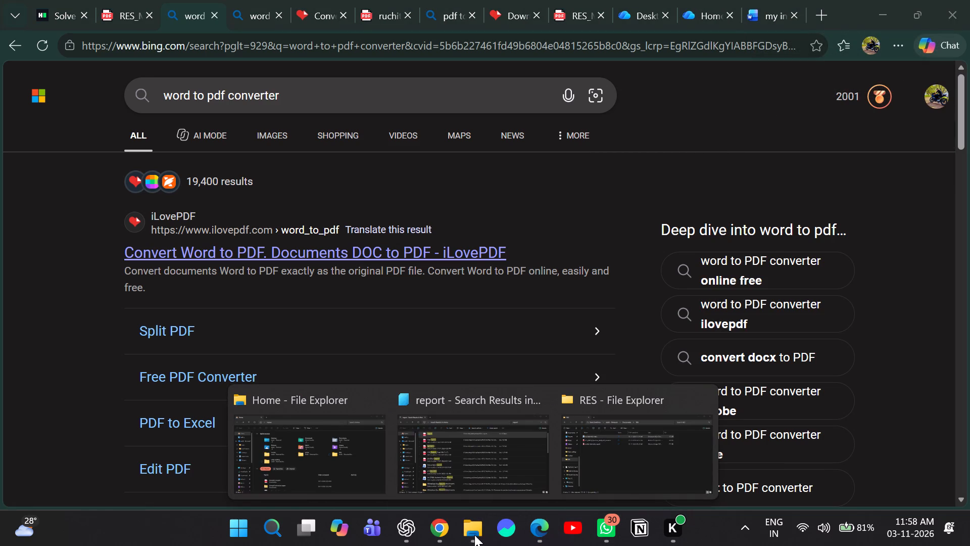
click(554, 399)
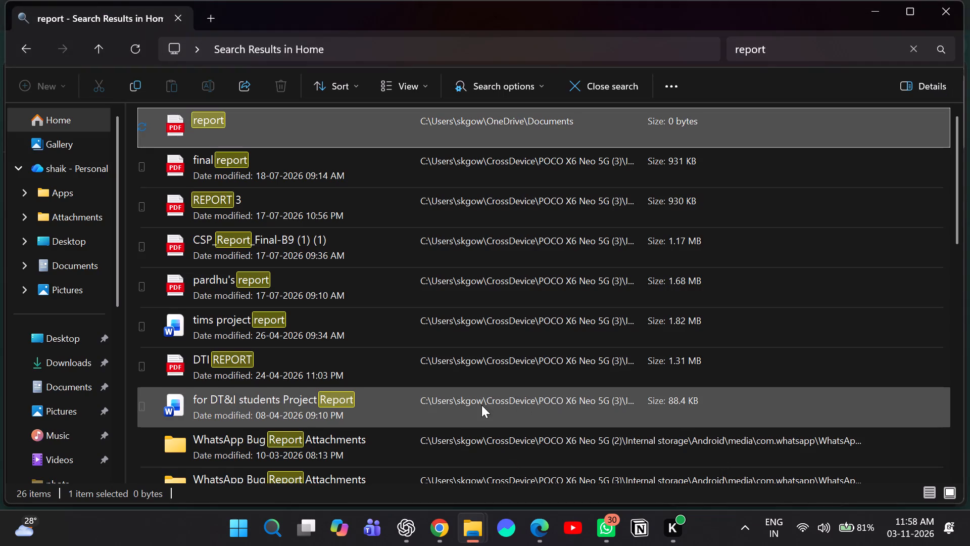
click(950, 21)
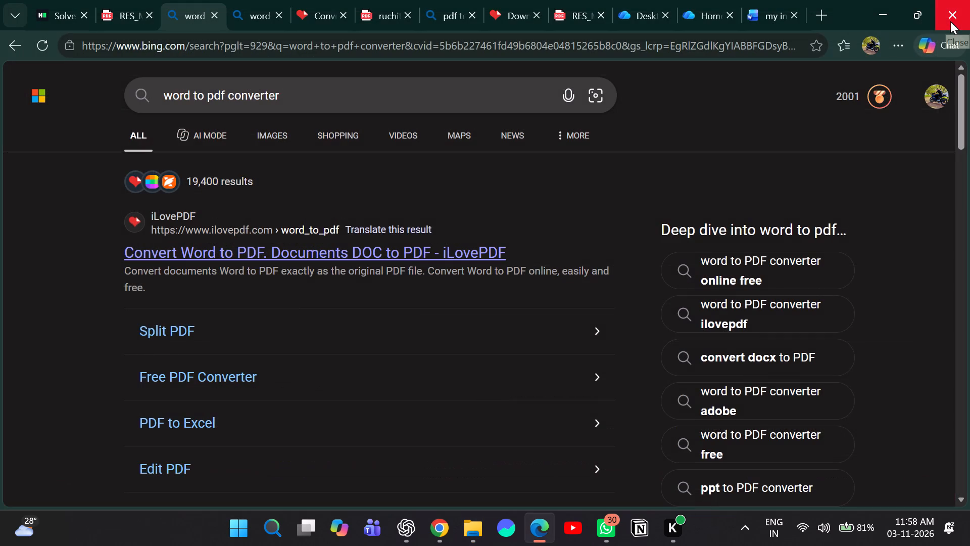